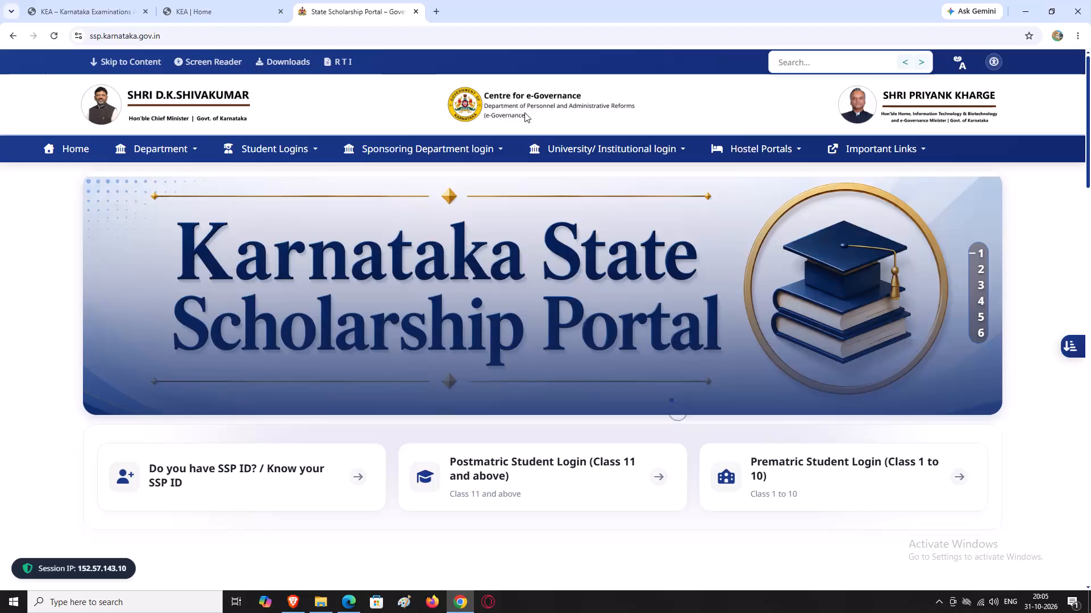
# Switch to File Explorer and open the kan folder inside Downloads.
pyautogui.click(320, 607)
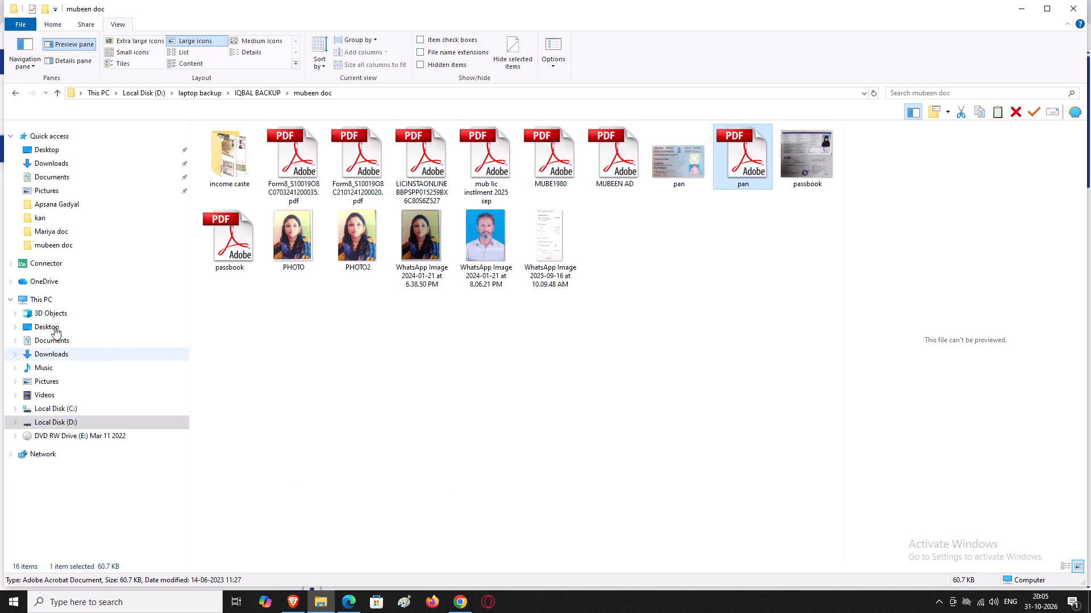
pyautogui.click(32, 162)
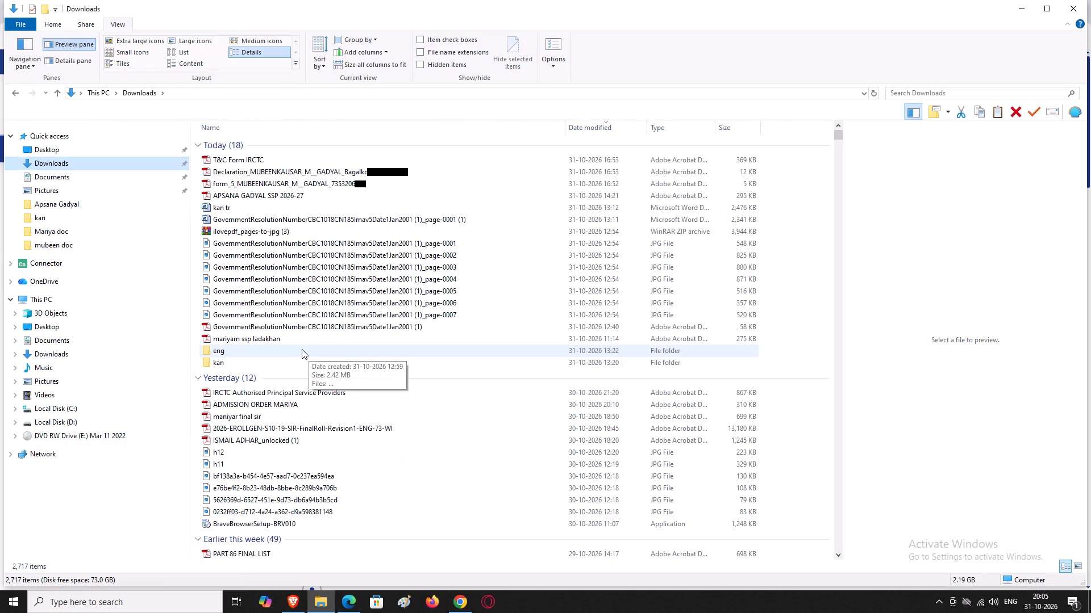
pyautogui.doubleClick(249, 361)
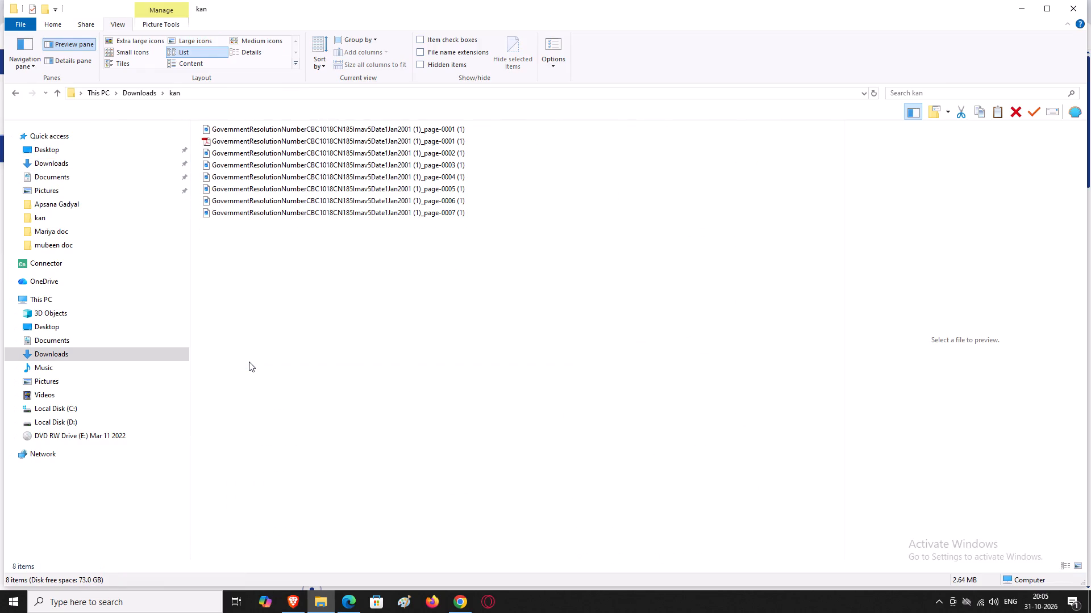
# Select the Government Resolution PDF ending in page-0001 (1) in the kan folder.
pyautogui.rightClick(346, 145)
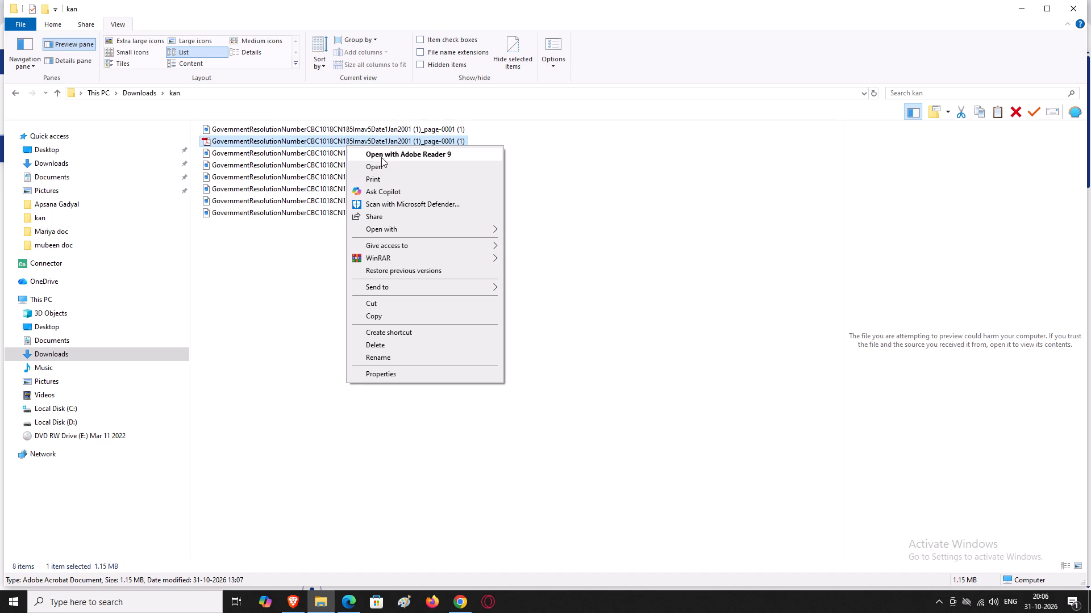
pyautogui.click(295, 272)
pyautogui.click(259, 145)
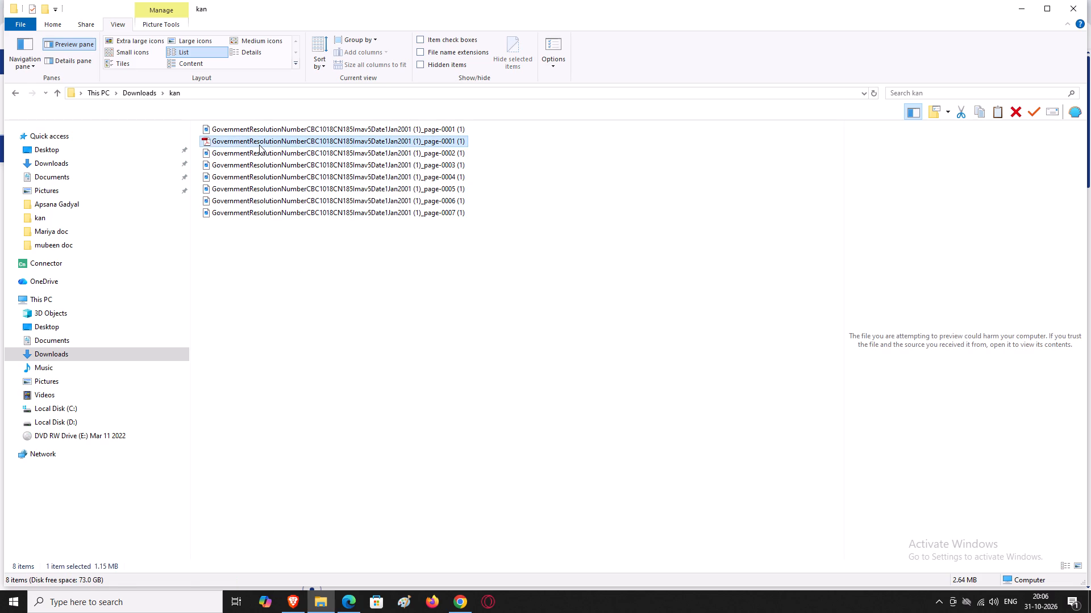
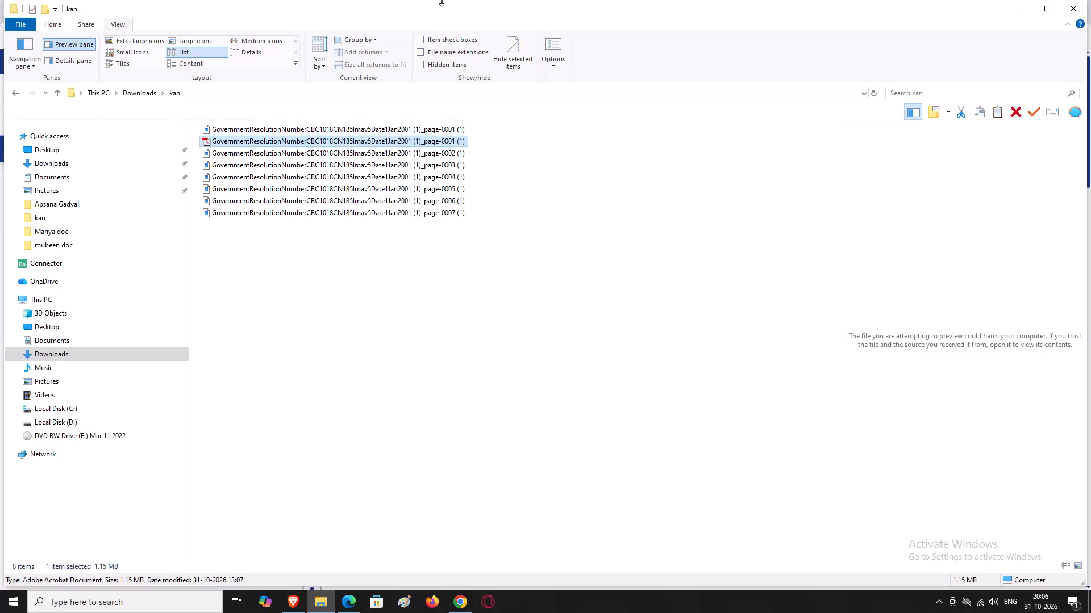
# Open the selected Government Resolution PDF with Adobe Reader 9.
pyautogui.rightClick(367, 139)
pyautogui.click(389, 146)
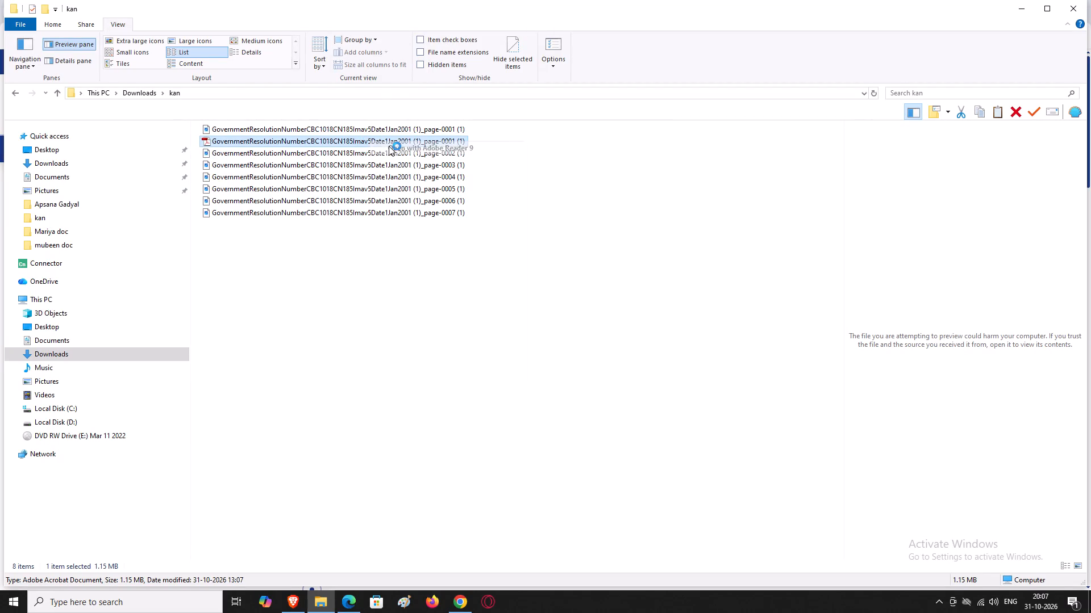
# Skim the Government Resolution PDF from the first page through to the end of page 7.
pyautogui.scroll(-13, 445, 321)
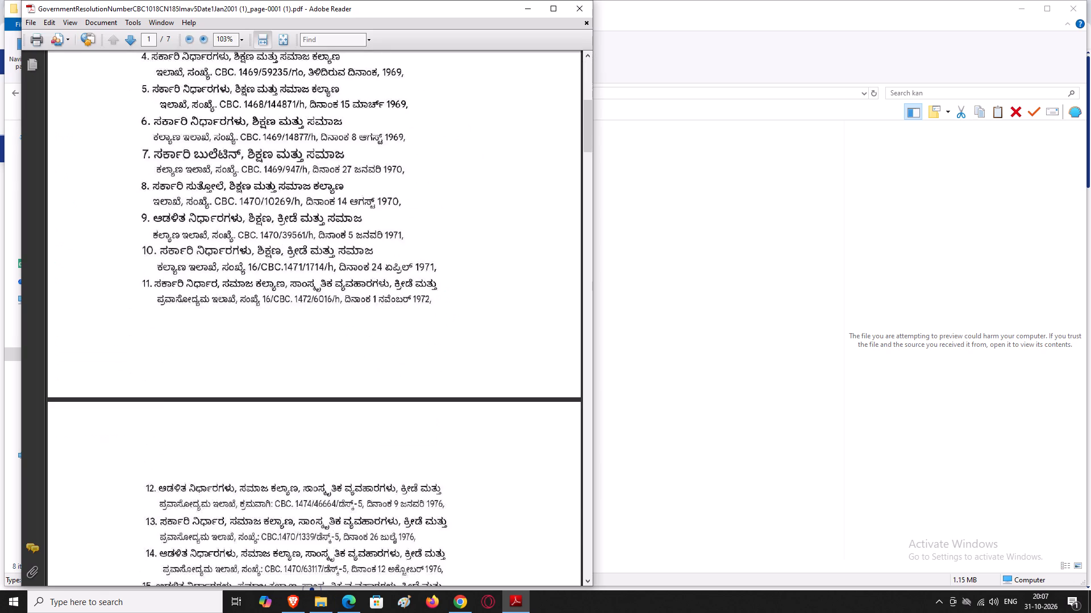
pyautogui.scroll(-20, 449, 362)
pyautogui.scroll(-6, 449, 362)
pyautogui.scroll(-17, 413, 469)
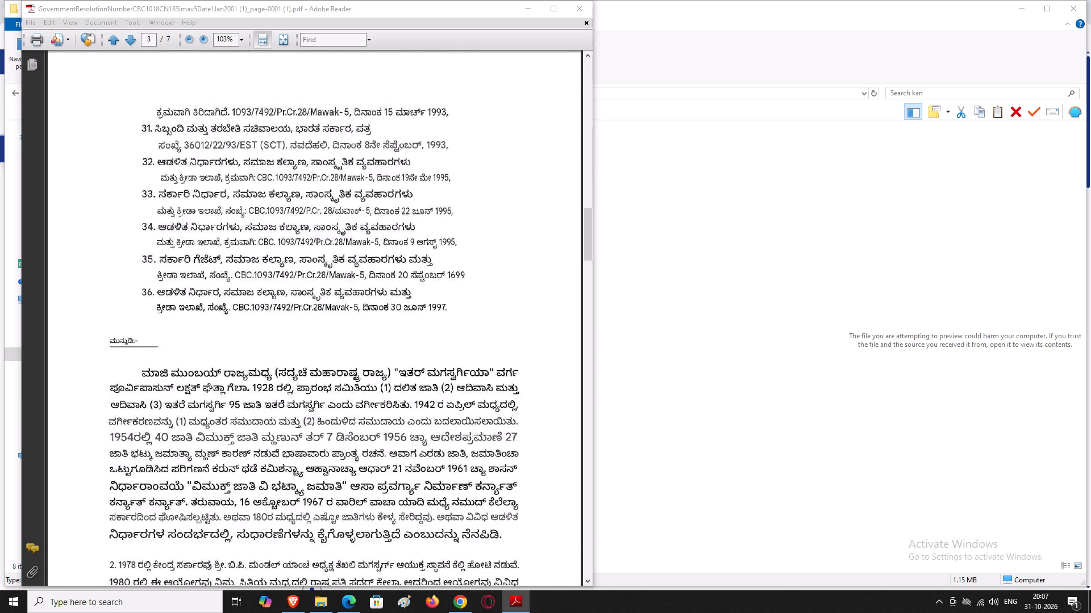
pyautogui.scroll(-20, 418, 469)
pyautogui.scroll(-20, 418, 469)
pyautogui.scroll(-12, 418, 469)
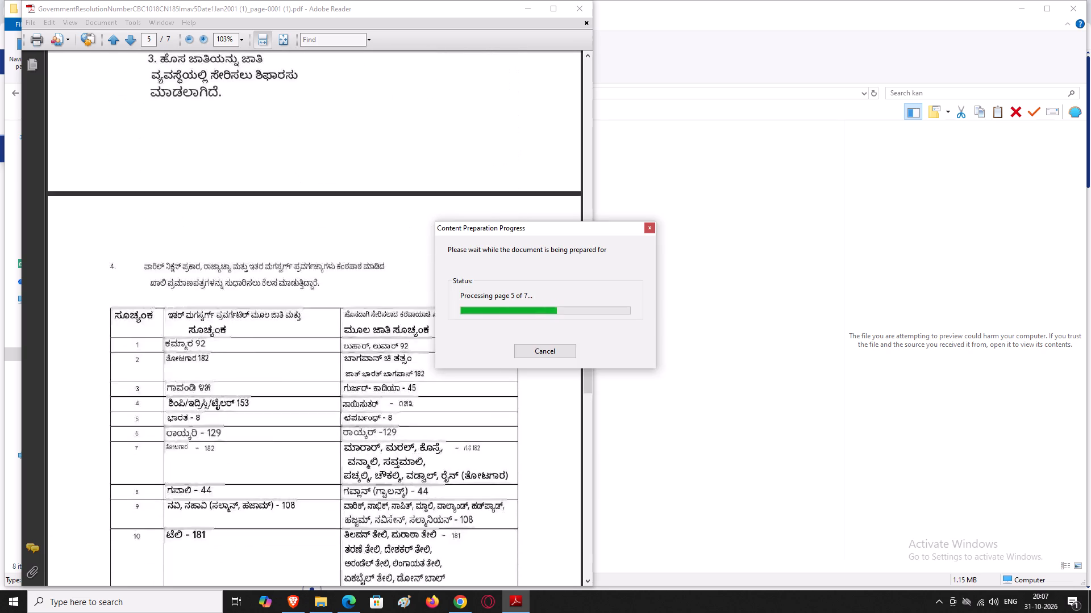
pyautogui.scroll(-20, 420, 476)
pyautogui.scroll(-20, 420, 476)
pyautogui.scroll(-7, 420, 476)
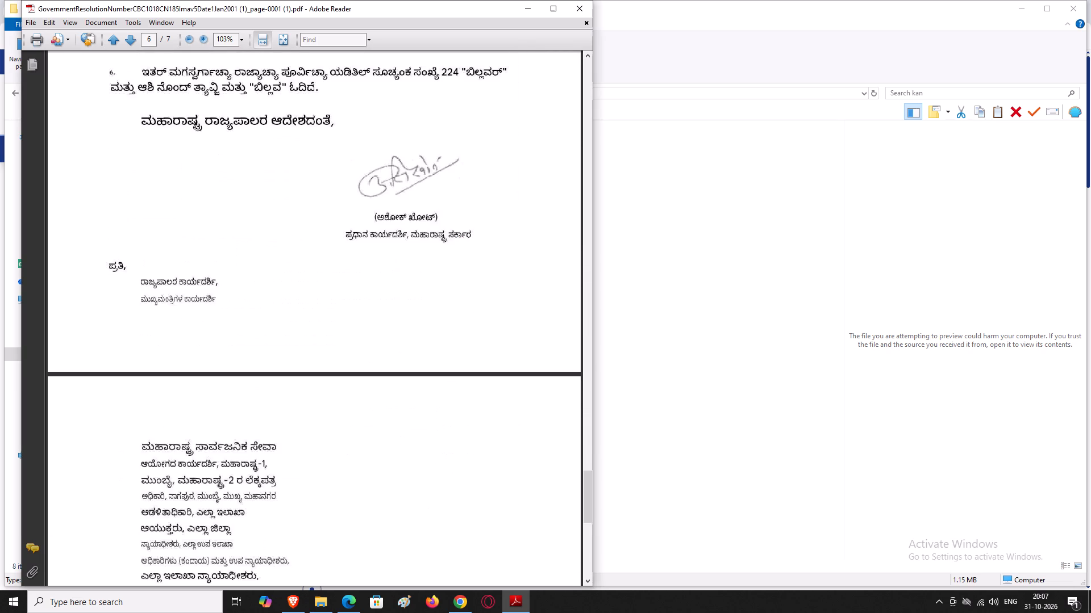
pyautogui.scroll(4, 428, 502)
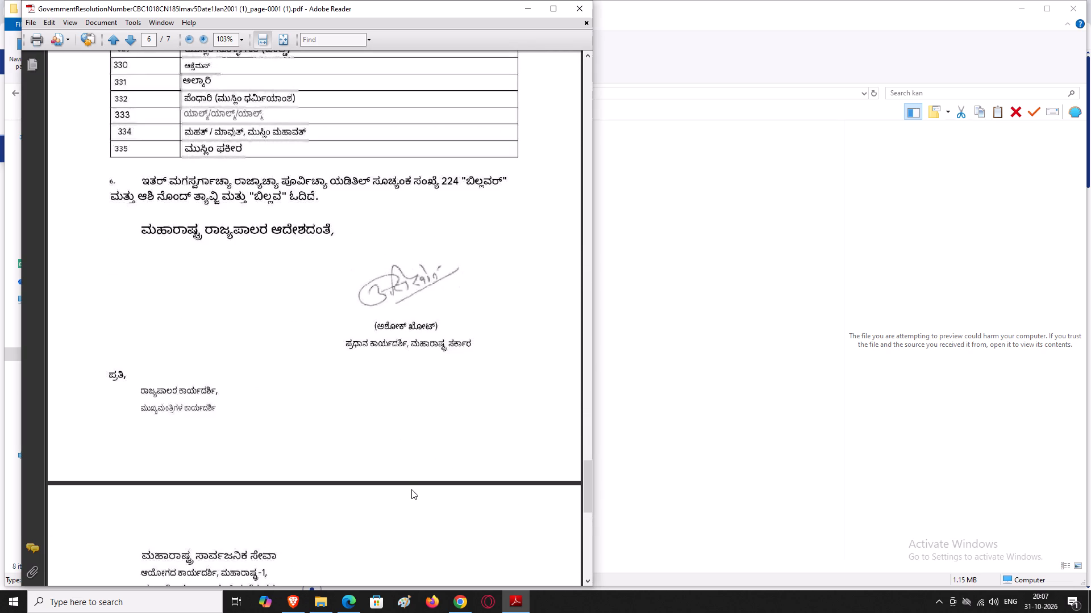
pyautogui.scroll(-14, 411, 490)
pyautogui.scroll(-16, 411, 492)
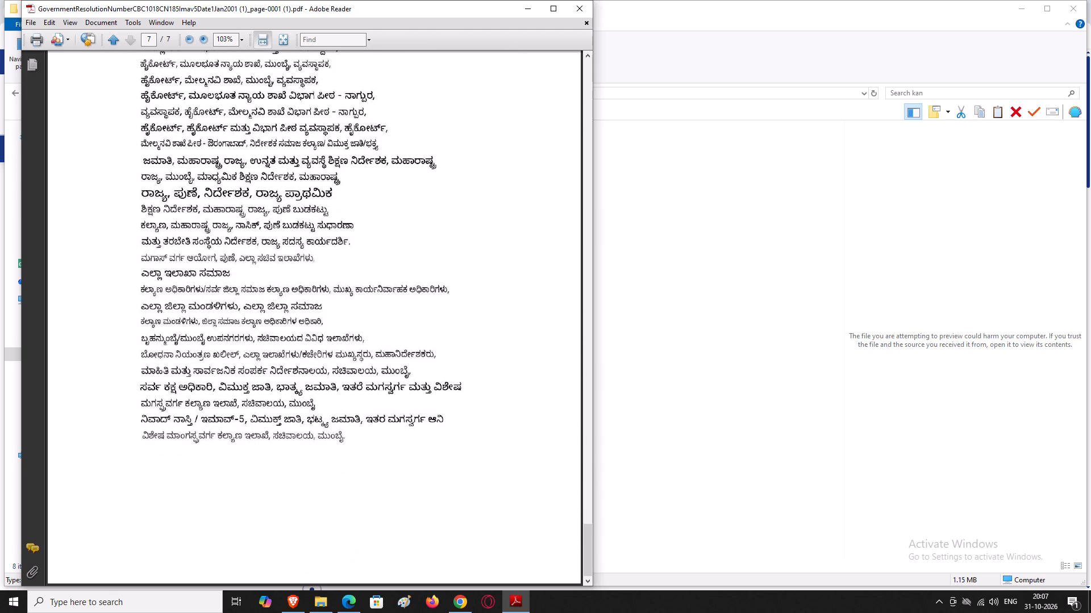
pyautogui.scroll(-8, 410, 497)
# Look back through the resolution's pages from page 7 to the start of page 1.
pyautogui.scroll(17, 406, 488)
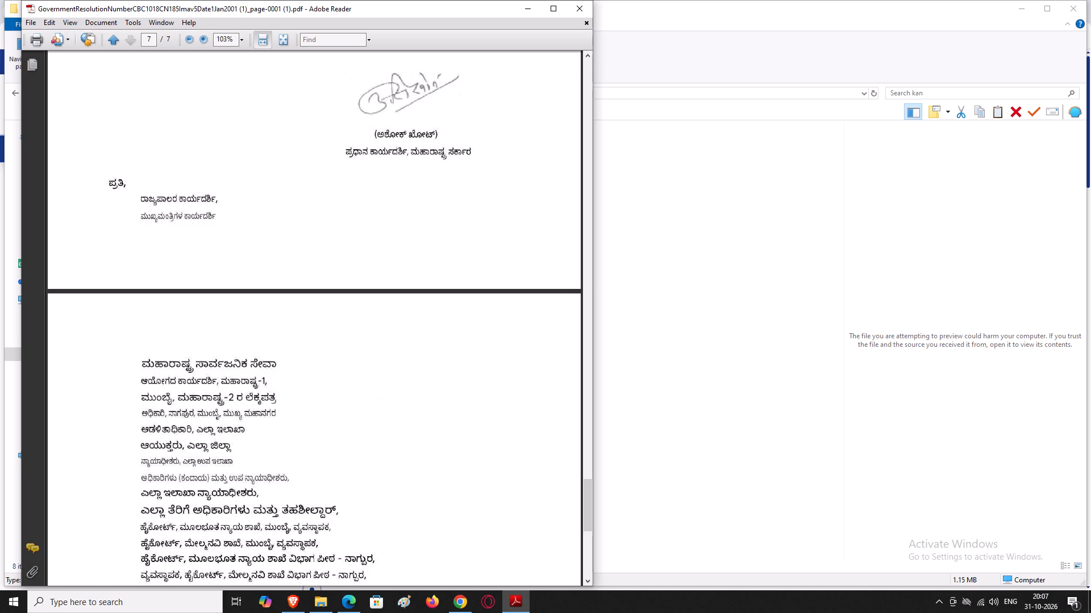
pyautogui.scroll(8, 405, 486)
pyautogui.scroll(20, 388, 464)
pyautogui.scroll(15, 388, 464)
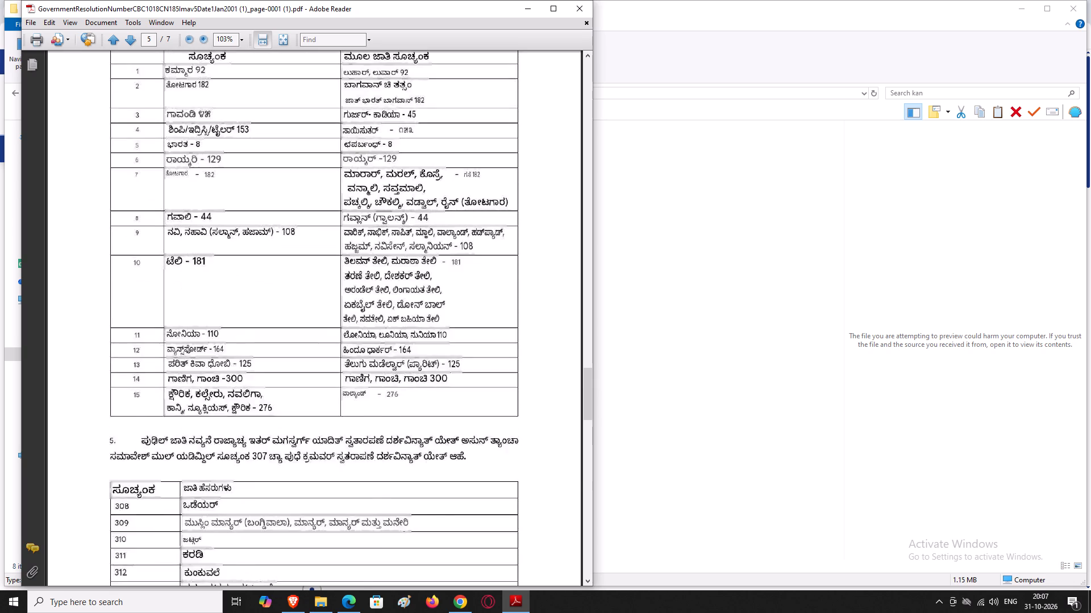
pyautogui.scroll(20, 218, 345)
pyautogui.scroll(20, 218, 345)
pyautogui.scroll(9, 218, 345)
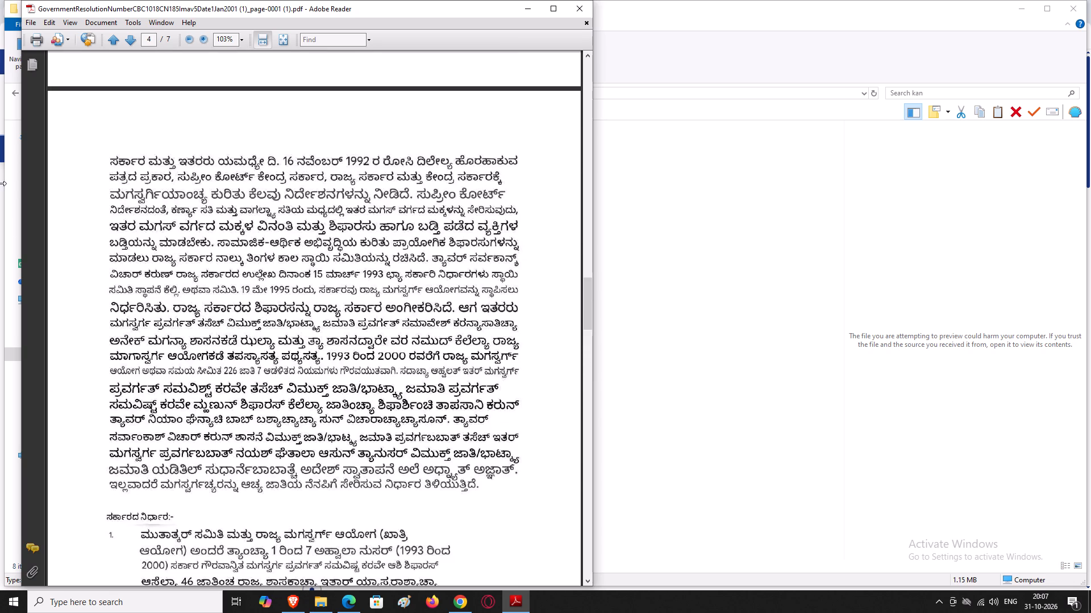
pyautogui.scroll(20, 361, 197)
pyautogui.scroll(11, 361, 197)
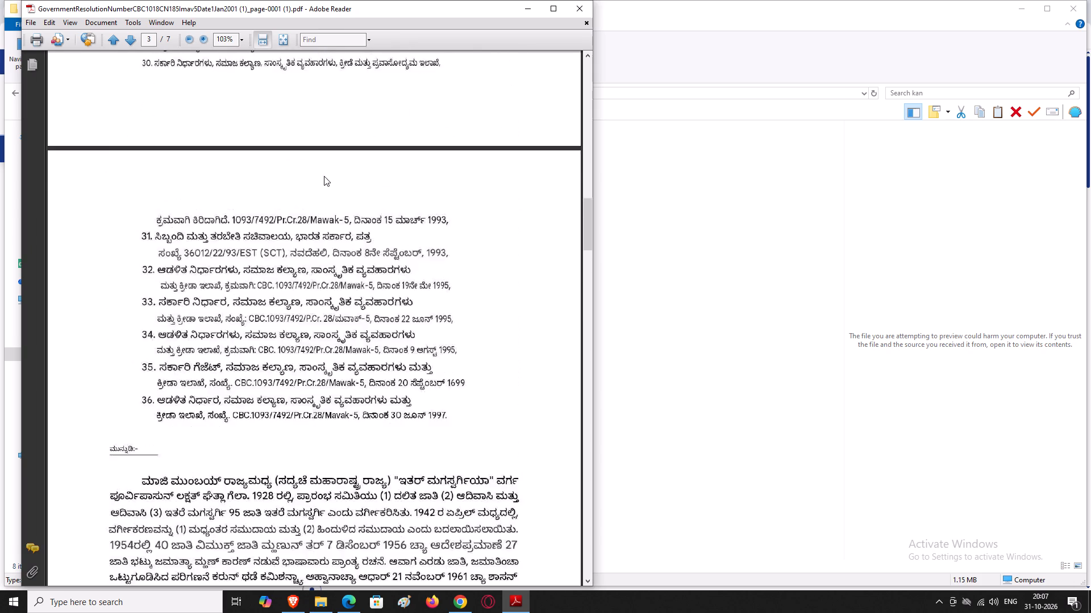
pyautogui.scroll(20, 324, 176)
pyautogui.scroll(9, 324, 176)
pyautogui.scroll(7, 205, 111)
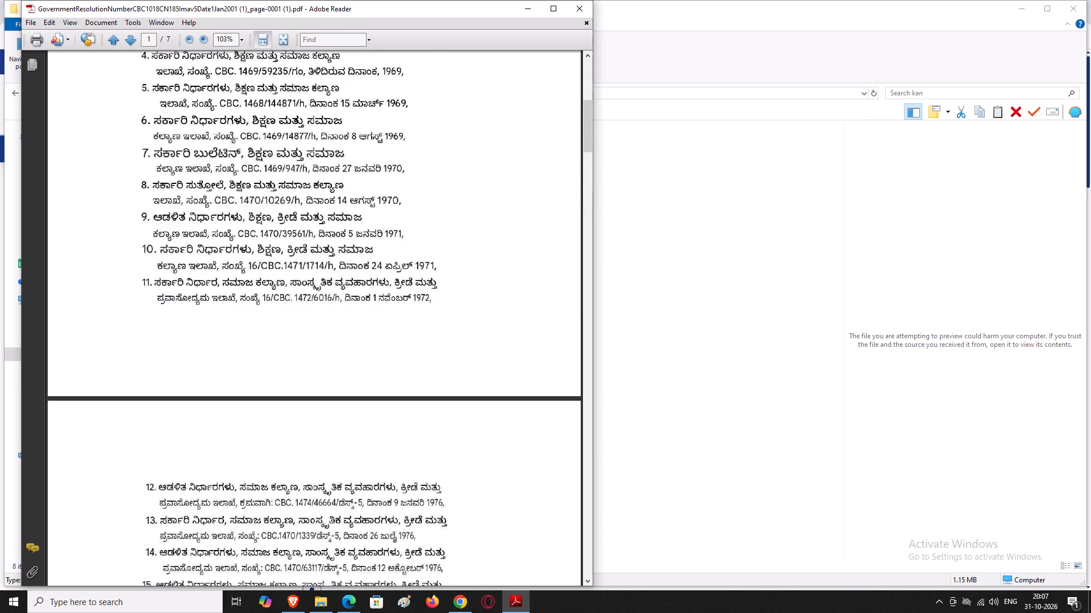
pyautogui.scroll(16, 203, 109)
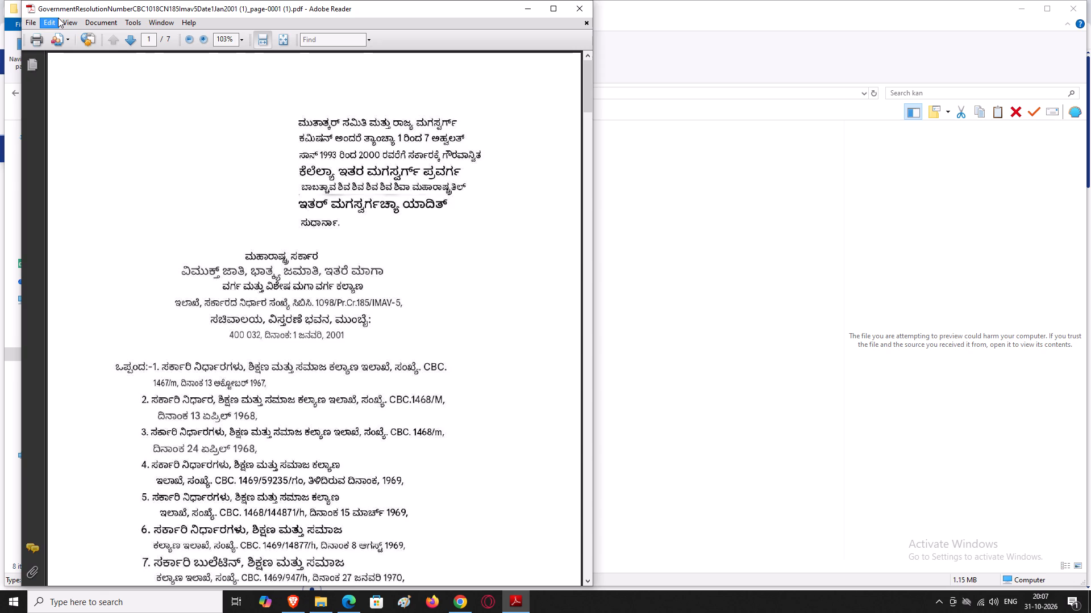
# Read the numbered reference list and the introductory paragraphs on pages 1 to 3 of the resolution.
pyautogui.scroll(-5, 60, 16)
pyautogui.scroll(-7, 164, 211)
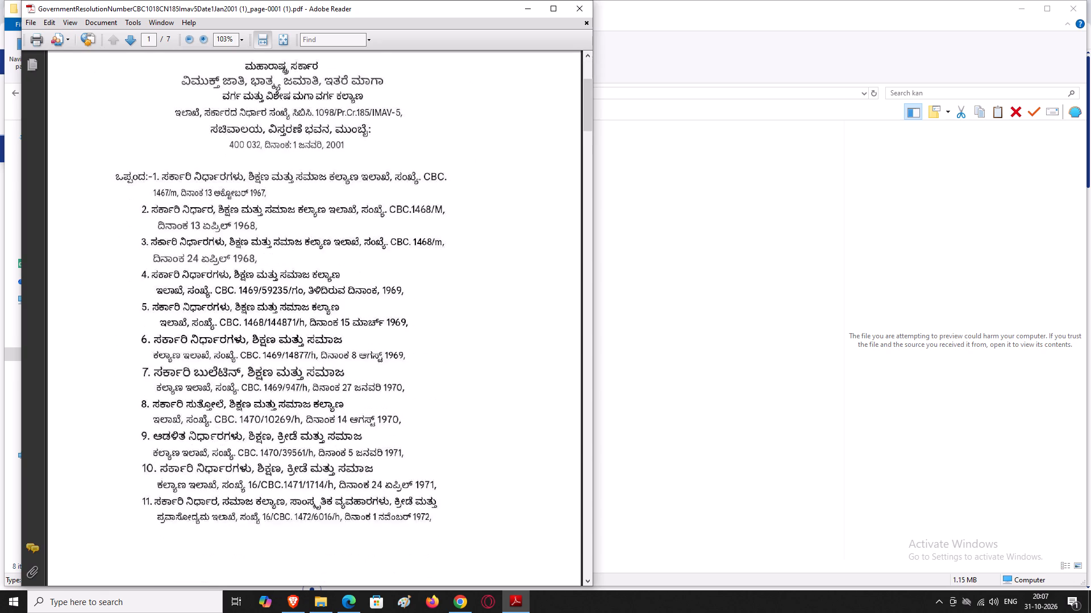
pyautogui.scroll(-7, 164, 213)
pyautogui.scroll(-16, 163, 212)
pyautogui.scroll(-8, 159, 216)
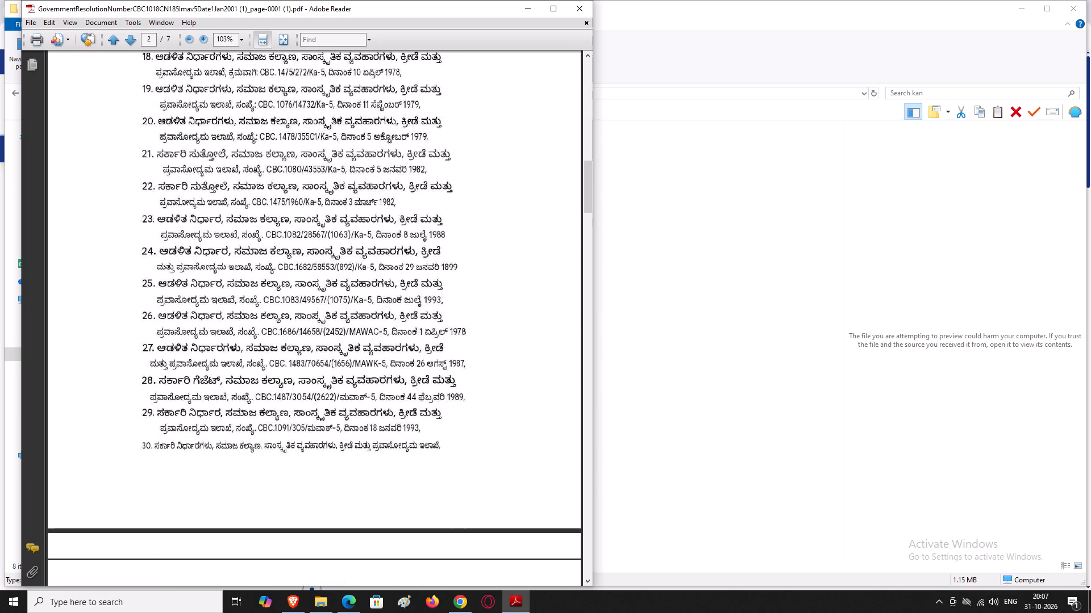
pyautogui.scroll(-8, 159, 216)
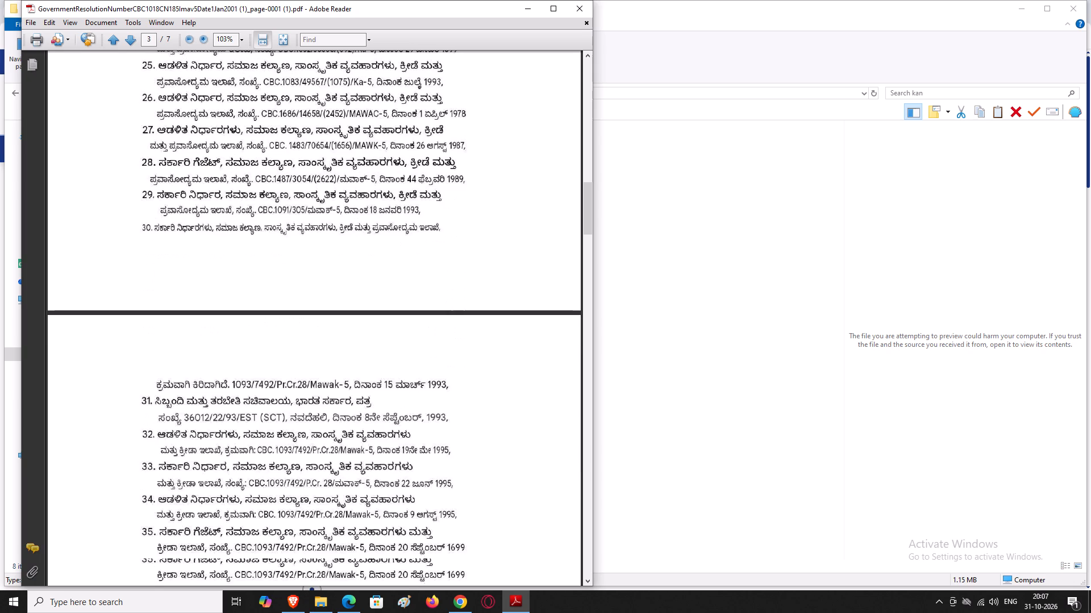
pyautogui.scroll(-13, 157, 216)
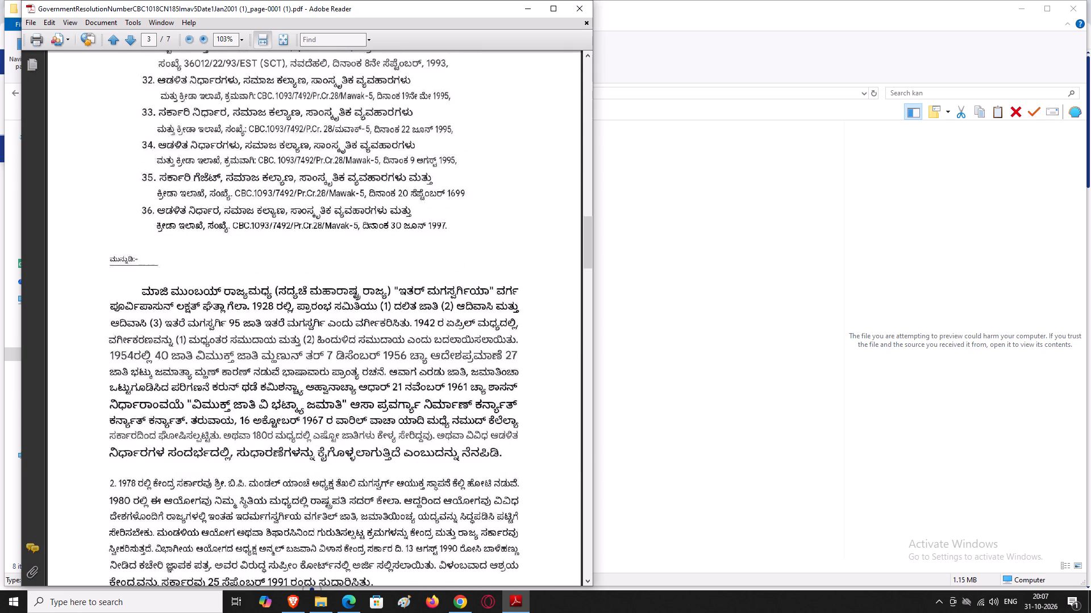
pyautogui.scroll(-2, 157, 213)
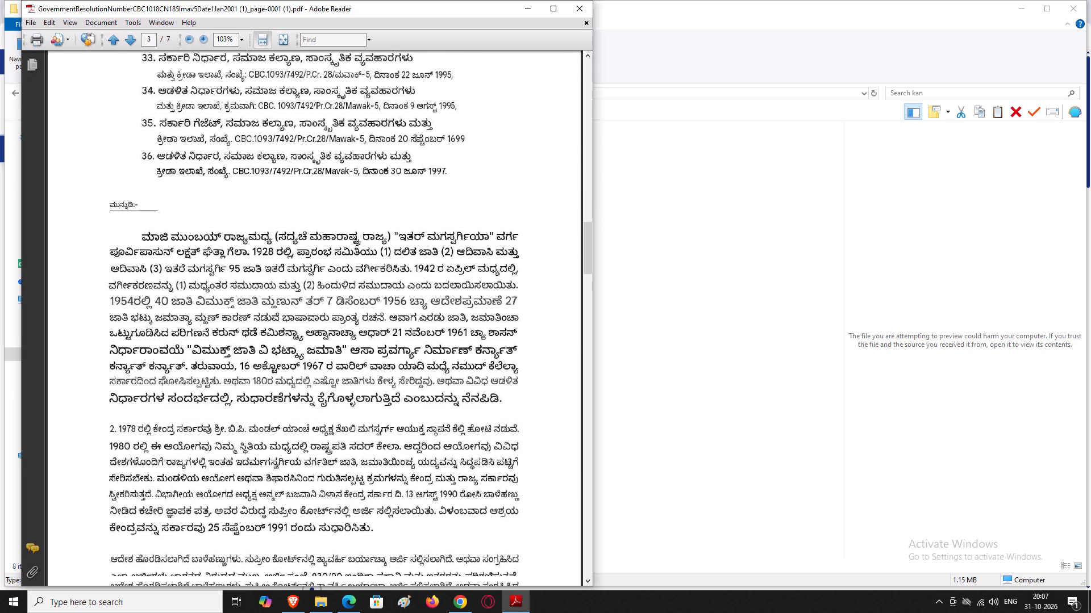
pyautogui.scroll(-6, 157, 213)
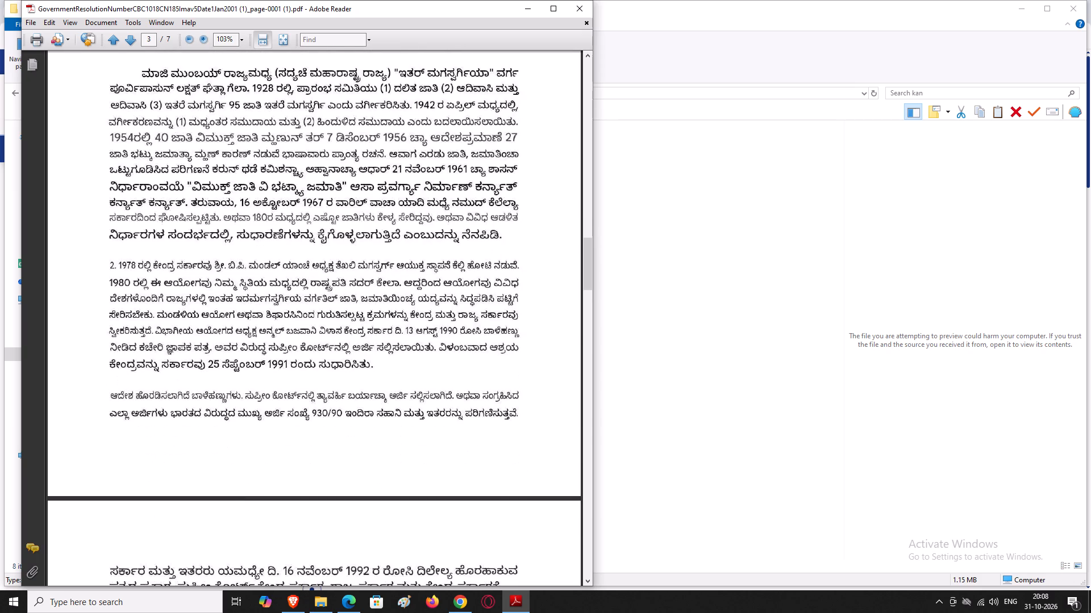
pyautogui.scroll(-7, 156, 214)
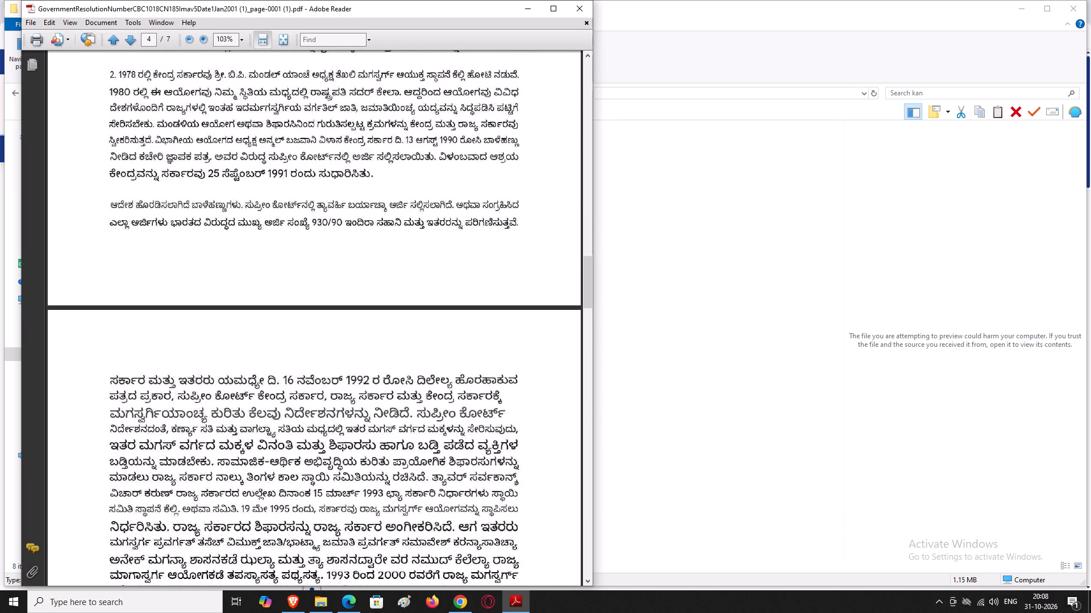
# Read the rest of the introduction and the numbered government decision points on page 4.
pyautogui.scroll(-5, 156, 214)
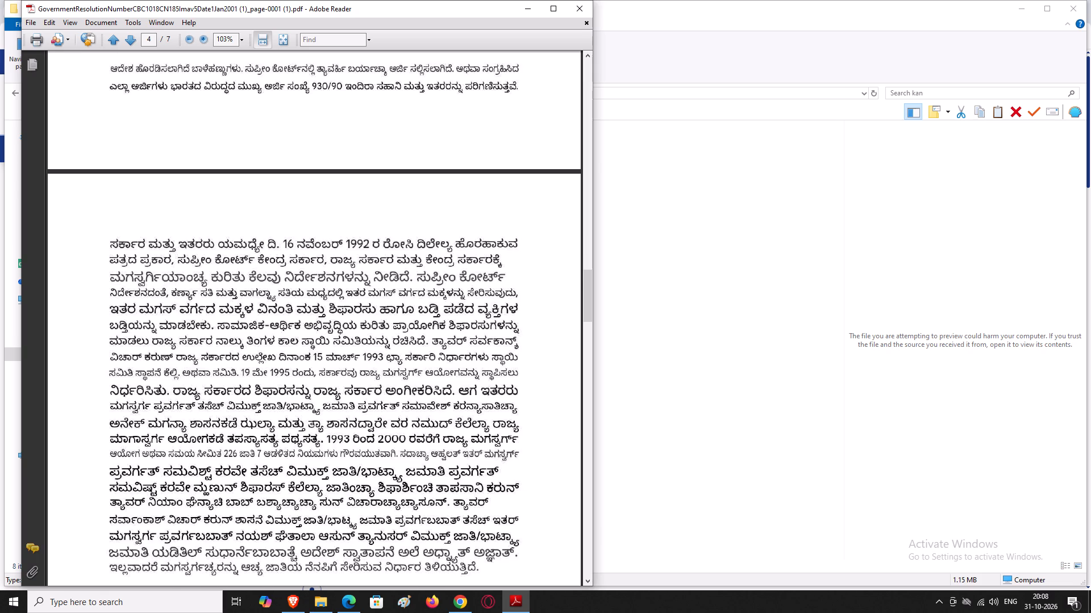
pyautogui.scroll(-7, 155, 209)
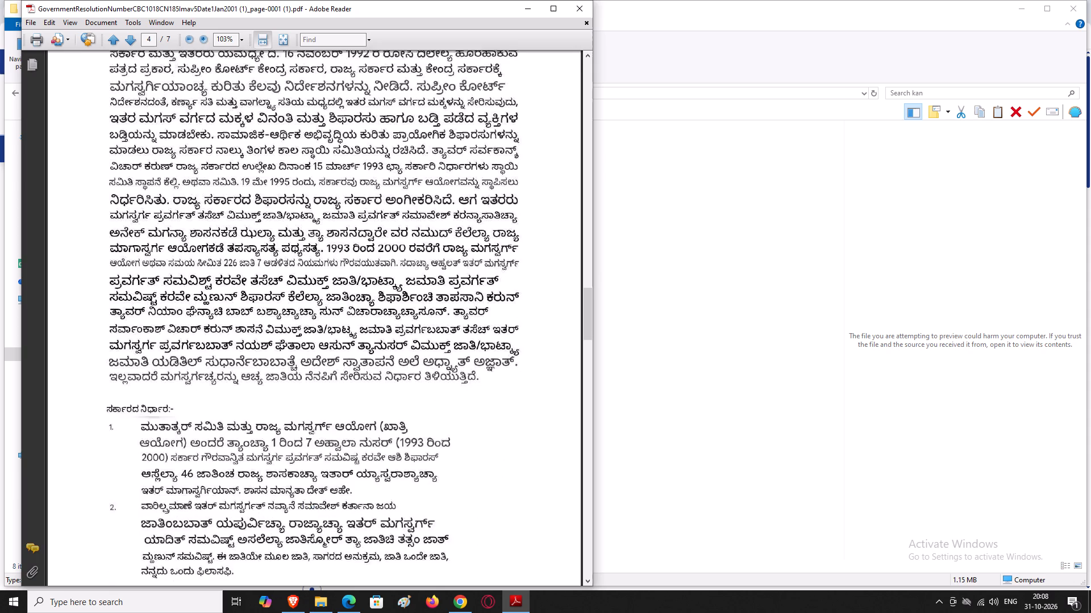
pyautogui.scroll(-1, 155, 209)
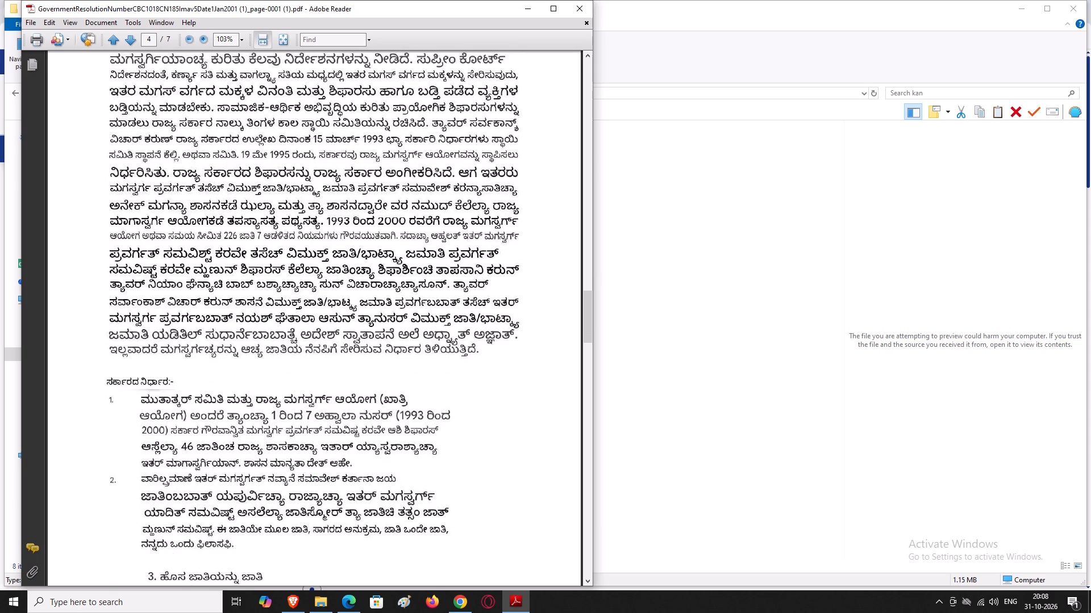
pyautogui.scroll(-4, 155, 209)
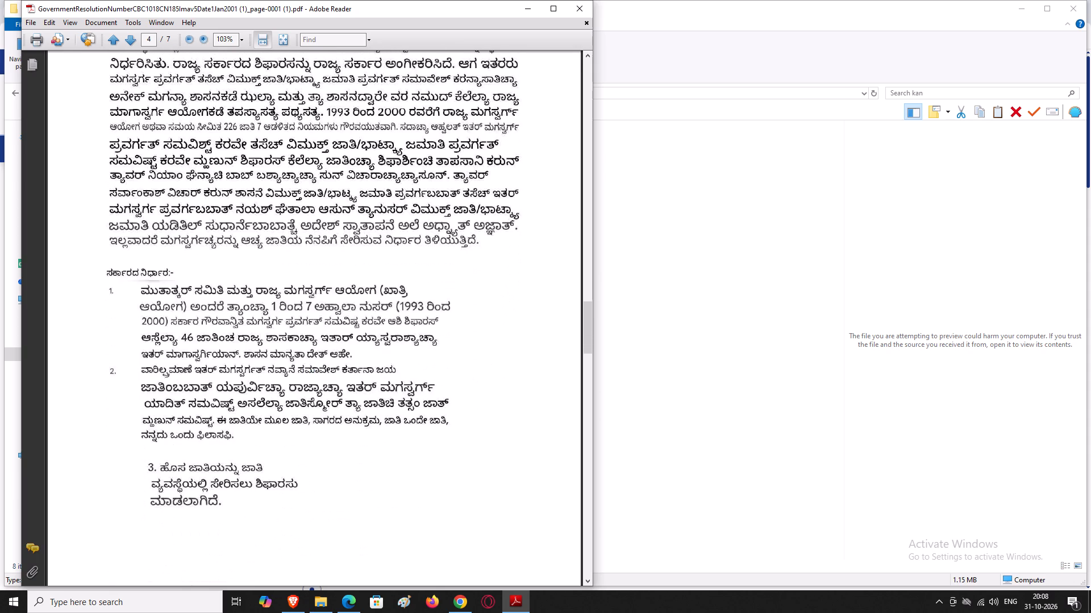
pyautogui.scroll(-7, 155, 210)
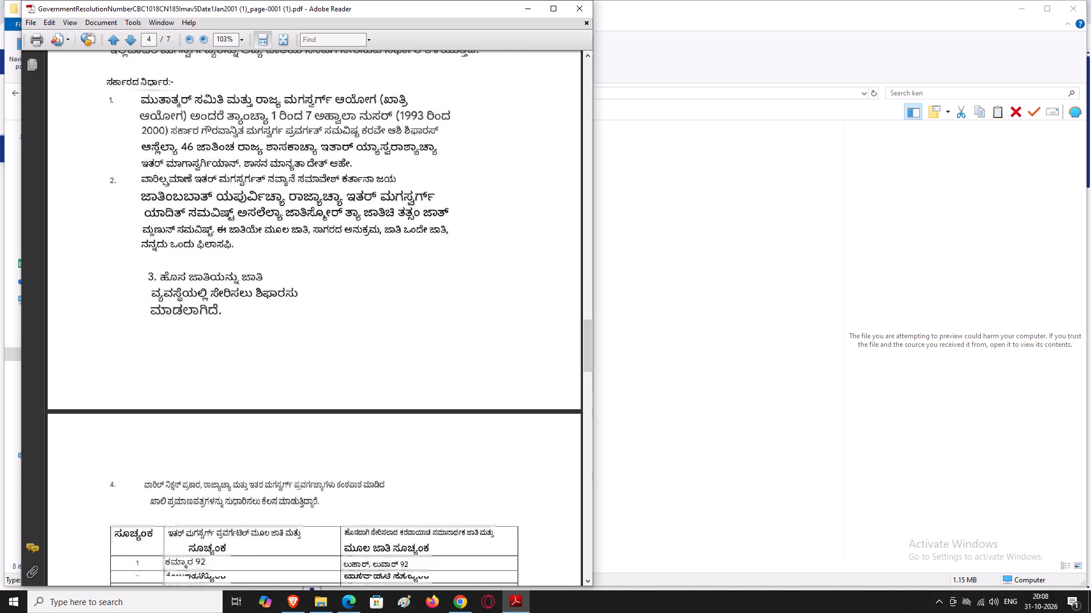
pyautogui.scroll(-4, 155, 210)
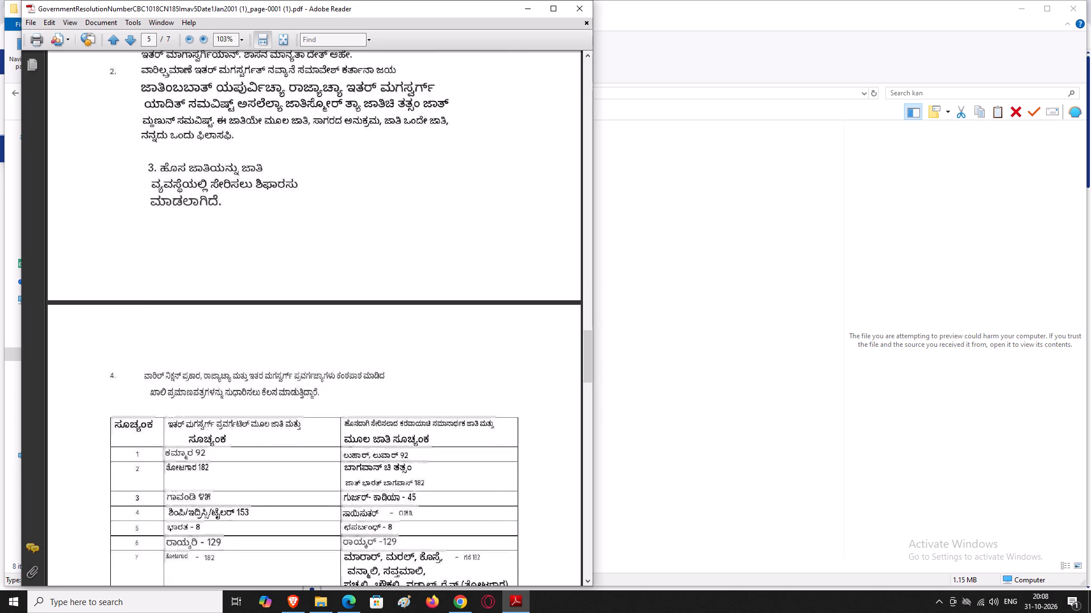
# Examine the caste tables on pages 5 and 6, through entry 335 and the closing paragraph with the signature.
pyautogui.scroll(-3, 152, 209)
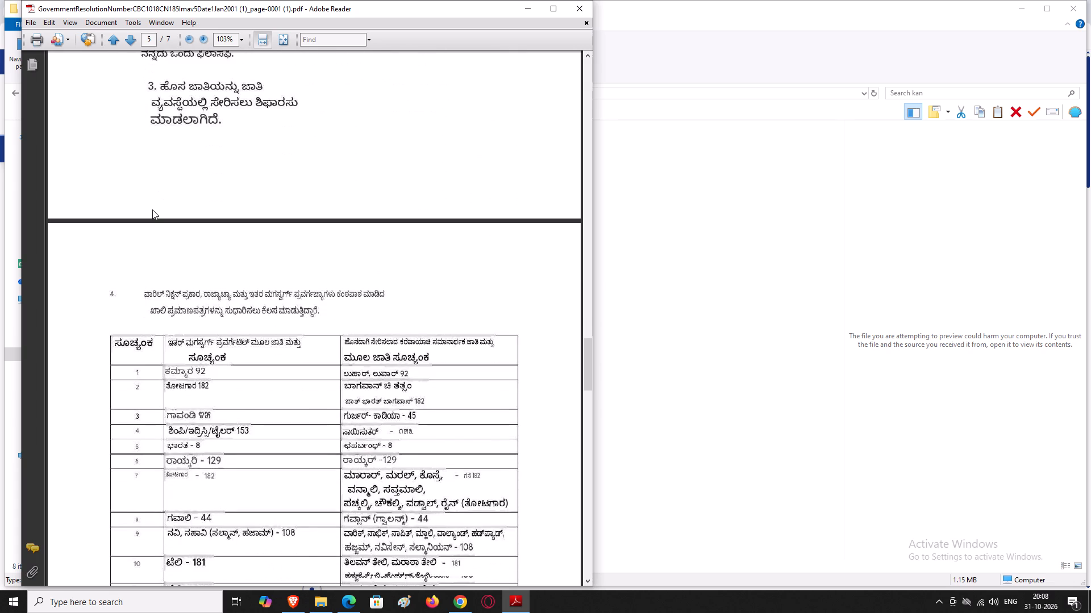
pyautogui.scroll(-7, 152, 209)
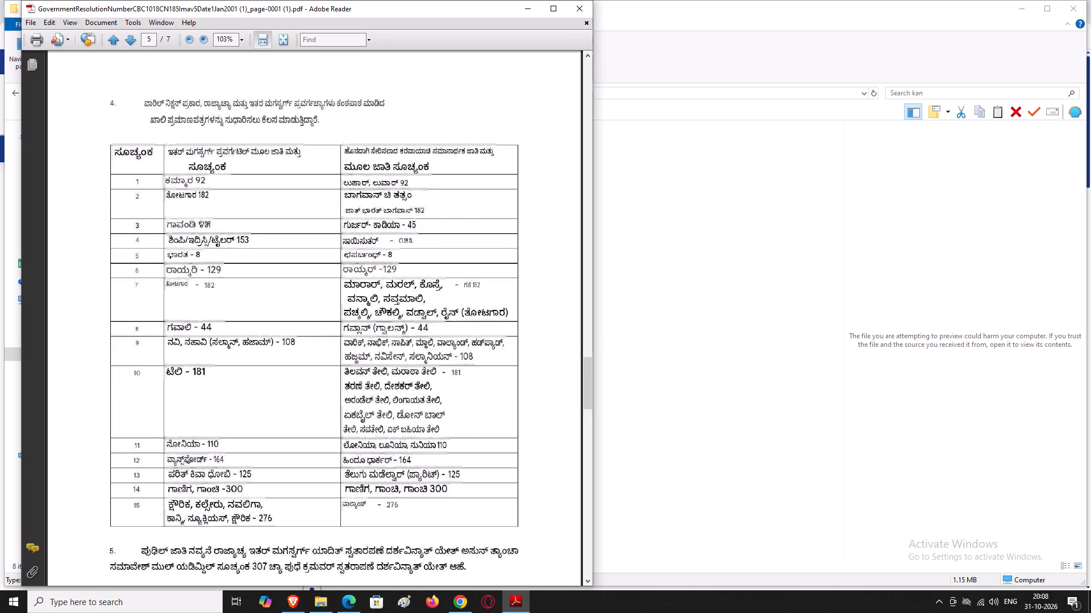
pyautogui.scroll(-7, 152, 208)
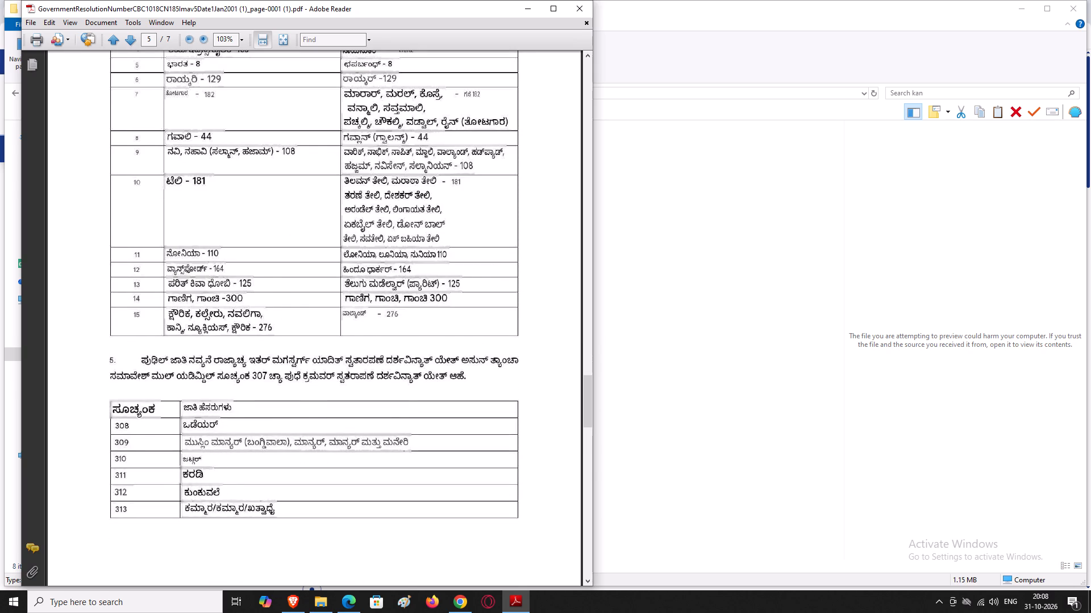
pyautogui.scroll(-13, 152, 207)
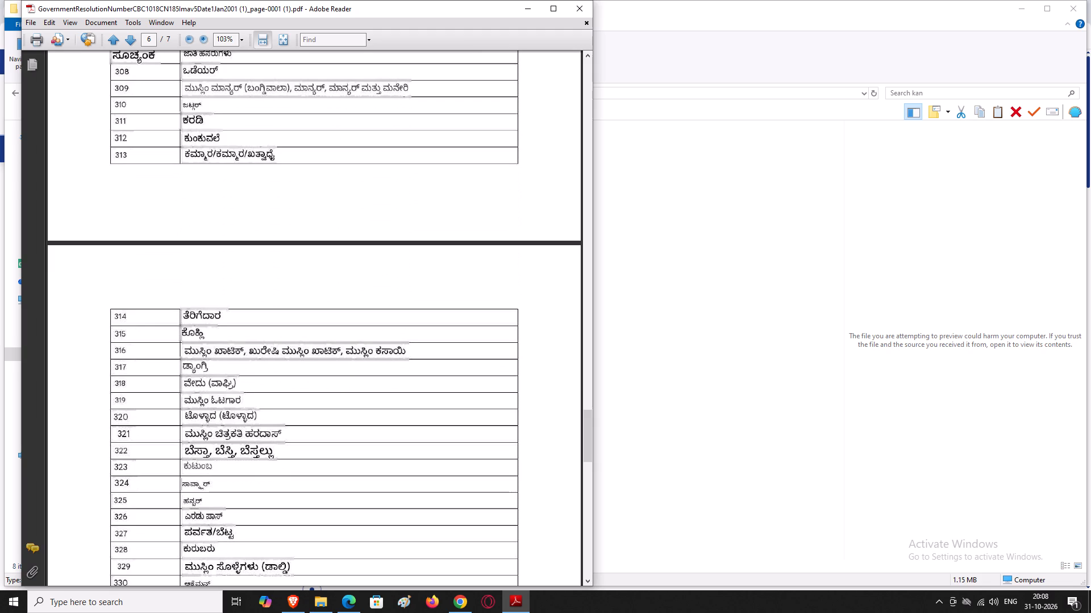
pyautogui.scroll(-4, 152, 207)
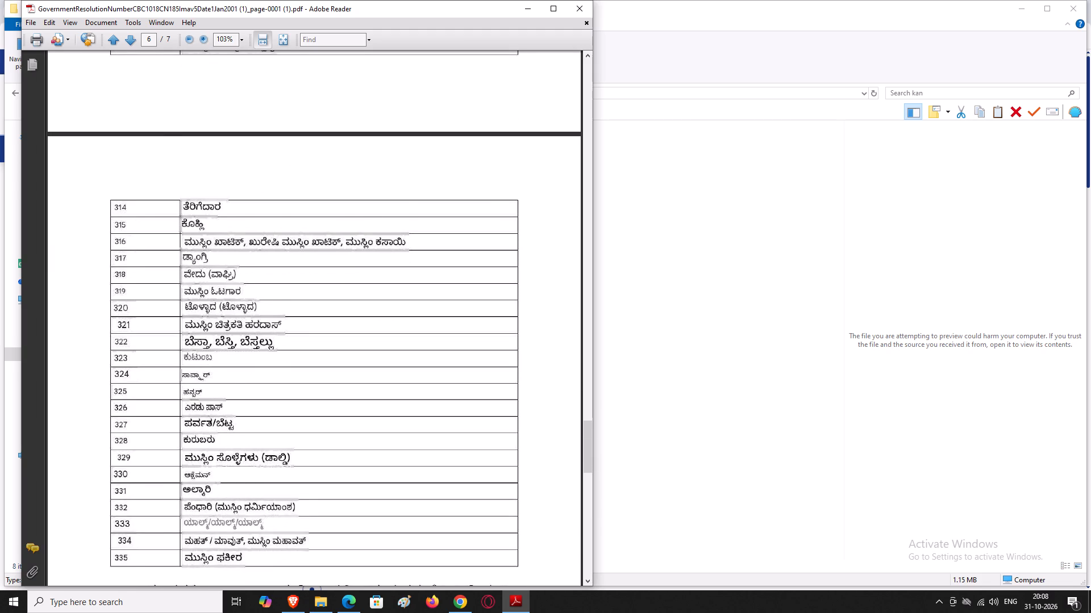
pyautogui.scroll(-5, 153, 206)
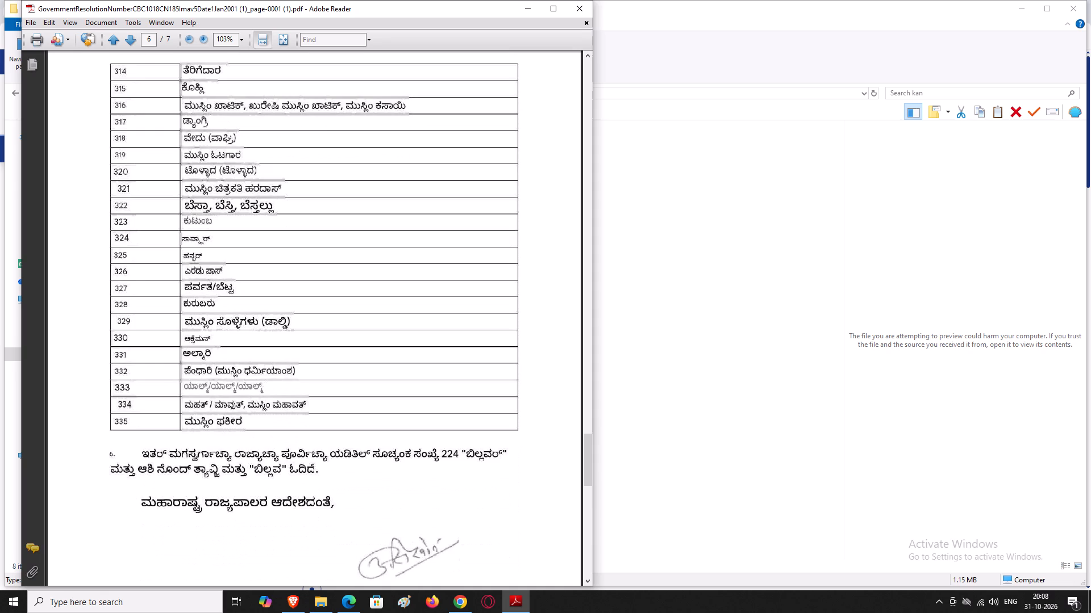
pyautogui.scroll(-5, 149, 177)
# Look back through the caste table from page 6 to page 5 and try selecting the caste name in entry 310.
pyautogui.scroll(8, 153, 181)
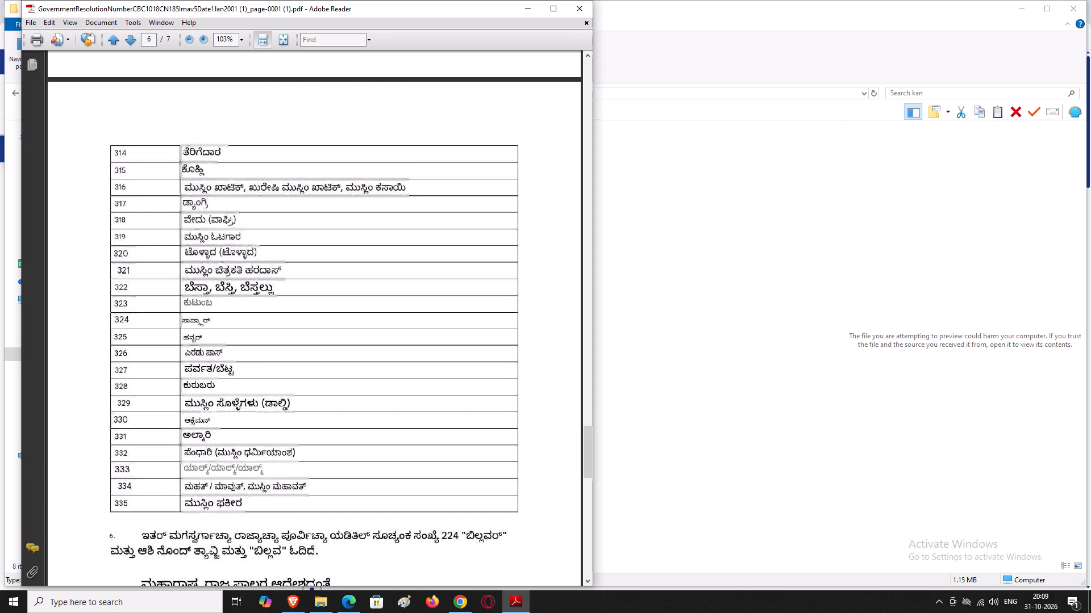
pyautogui.scroll(6, 153, 180)
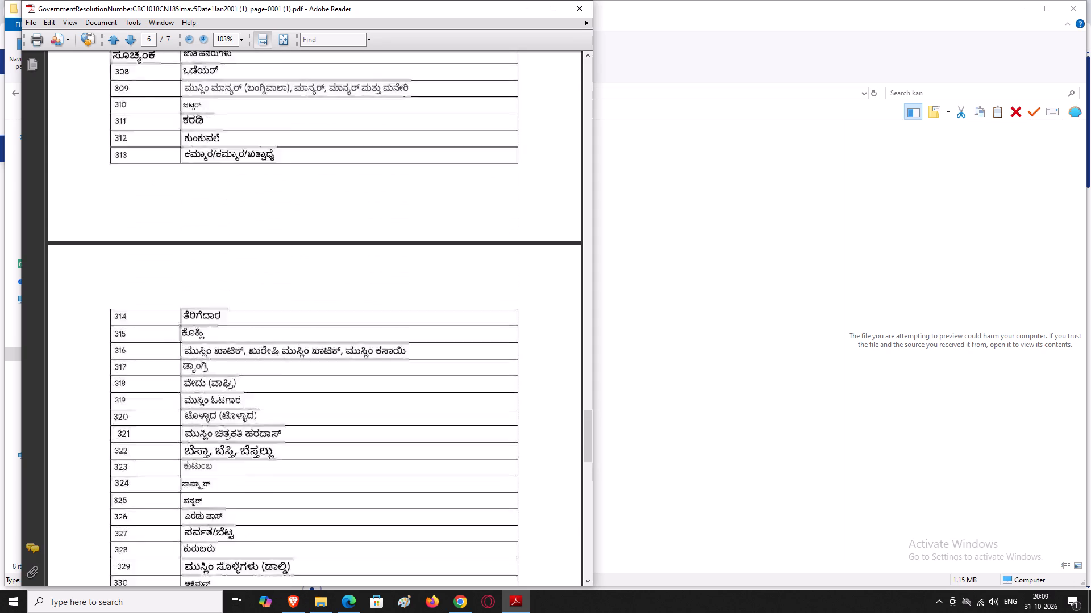
pyautogui.scroll(4, 163, 185)
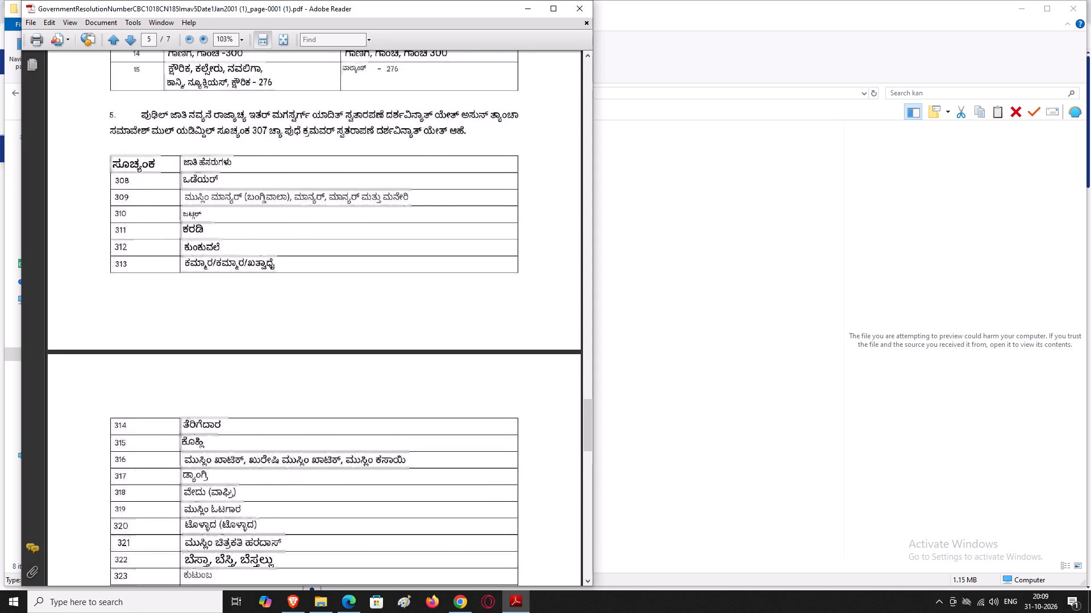
pyautogui.scroll(5, 163, 185)
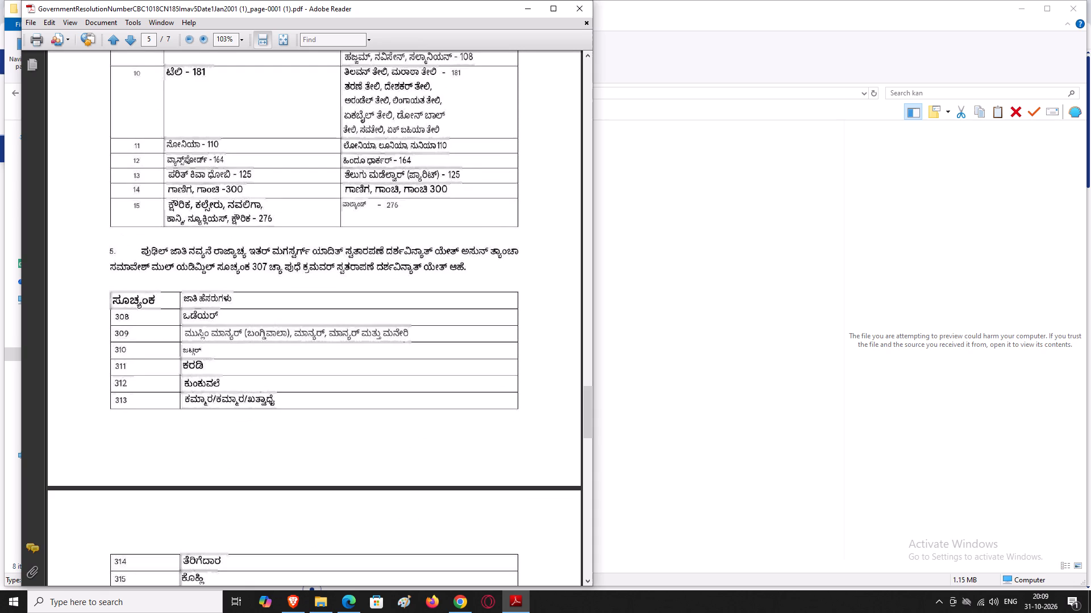
pyautogui.moveTo(182, 351); pyautogui.dragTo(215, 350)
pyautogui.click(214, 360)
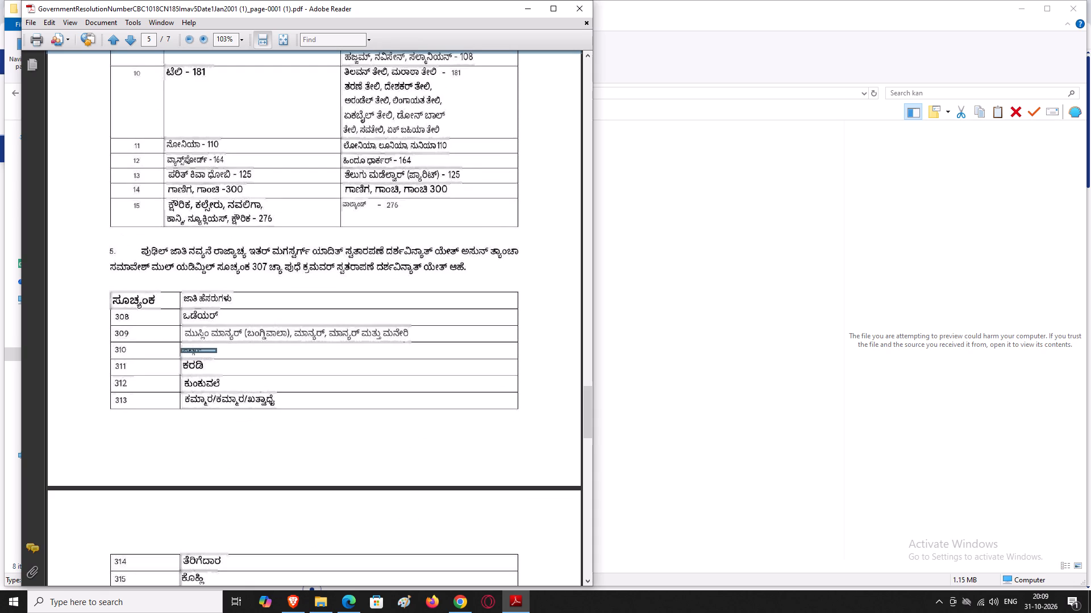
pyautogui.click(187, 469)
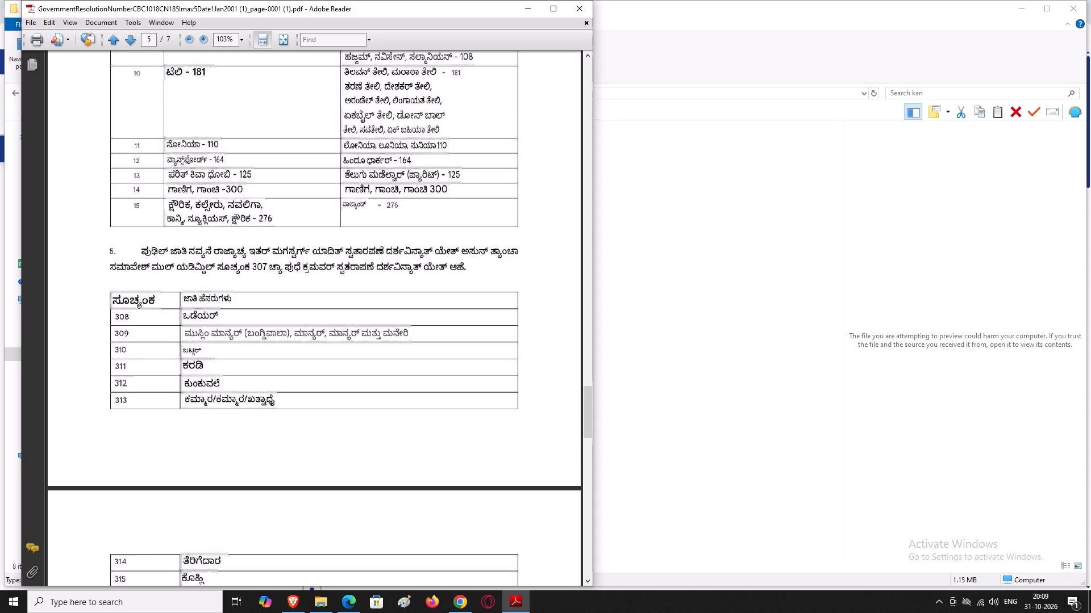
pyautogui.scroll(-1, 401, 387)
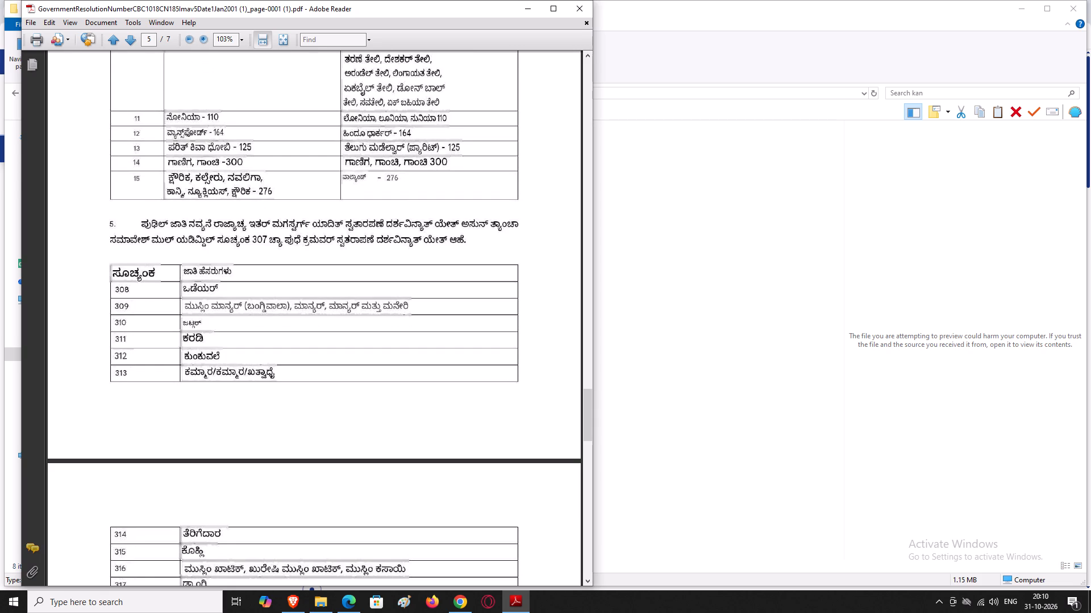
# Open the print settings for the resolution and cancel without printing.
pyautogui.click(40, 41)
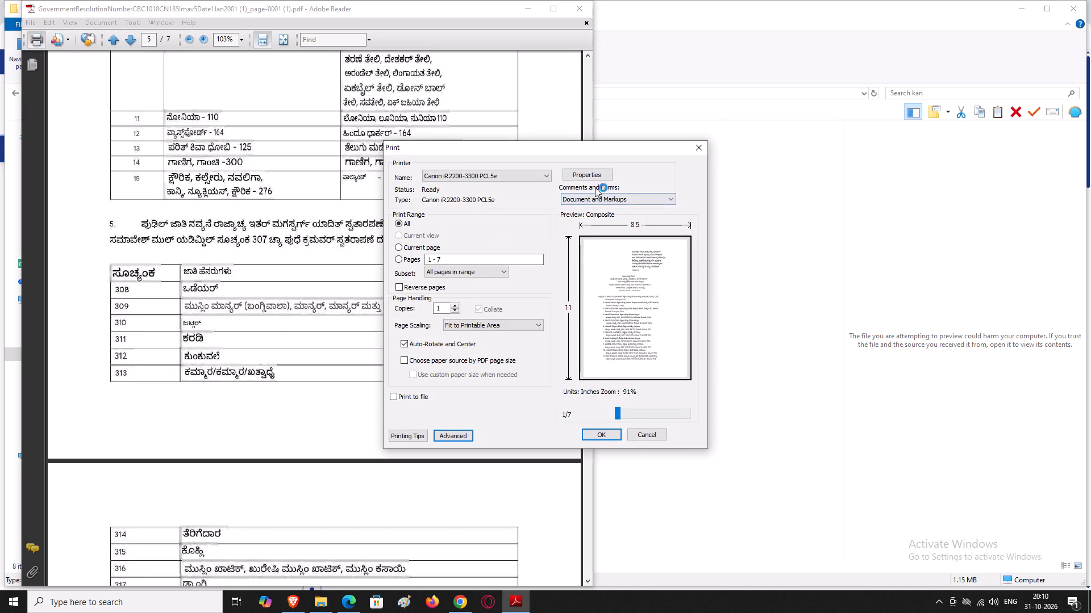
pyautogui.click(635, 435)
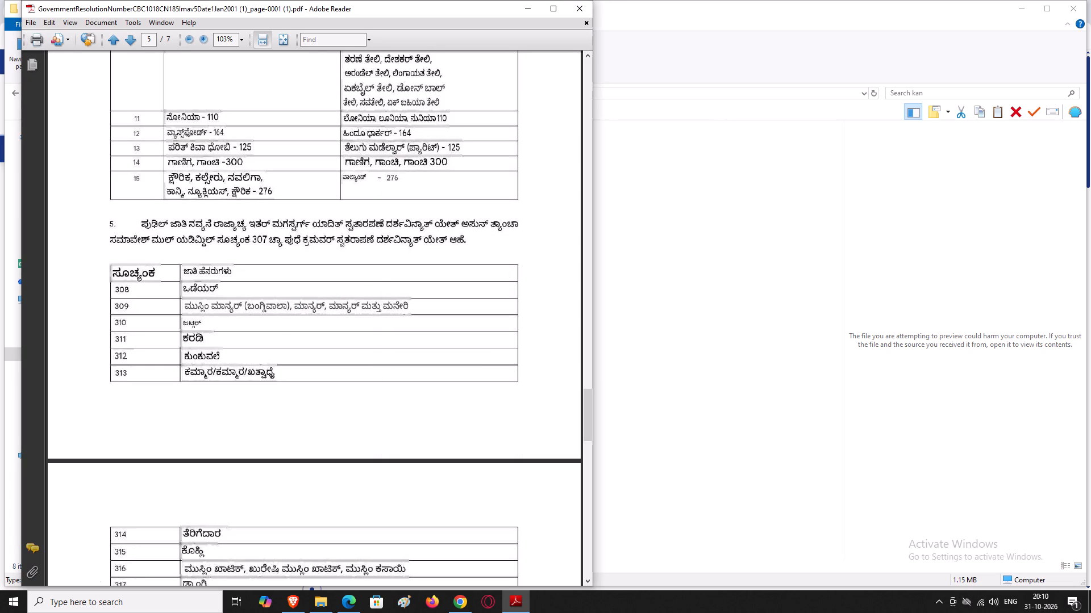
# Try again to select the caste name in entry 310 and look back through page 4 to the introduction on page 3.
pyautogui.moveTo(179, 318); pyautogui.dragTo(232, 330)
pyautogui.click(268, 328)
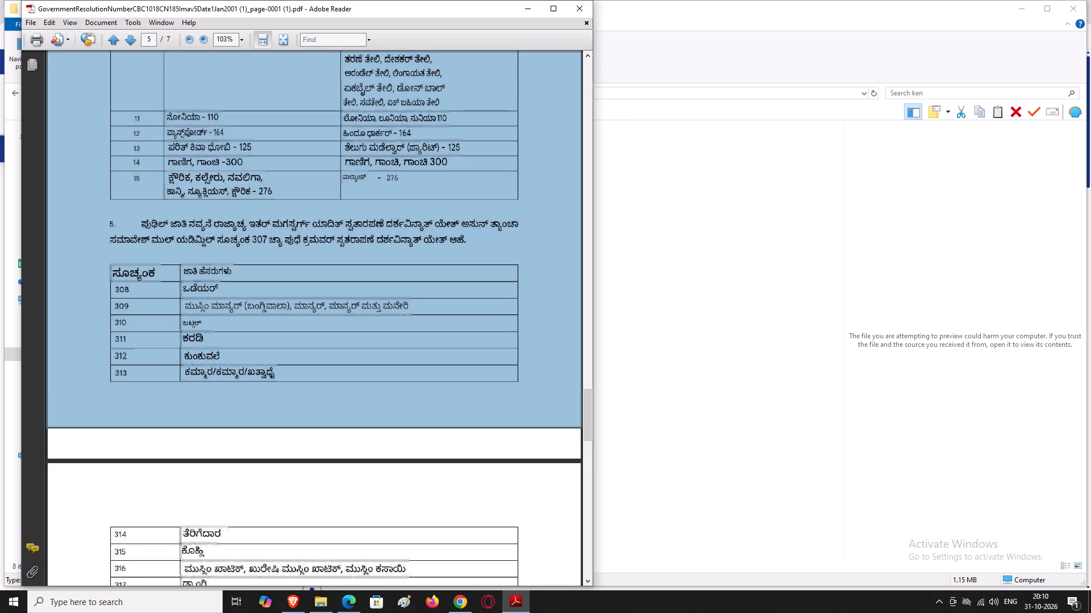
pyautogui.click(216, 454)
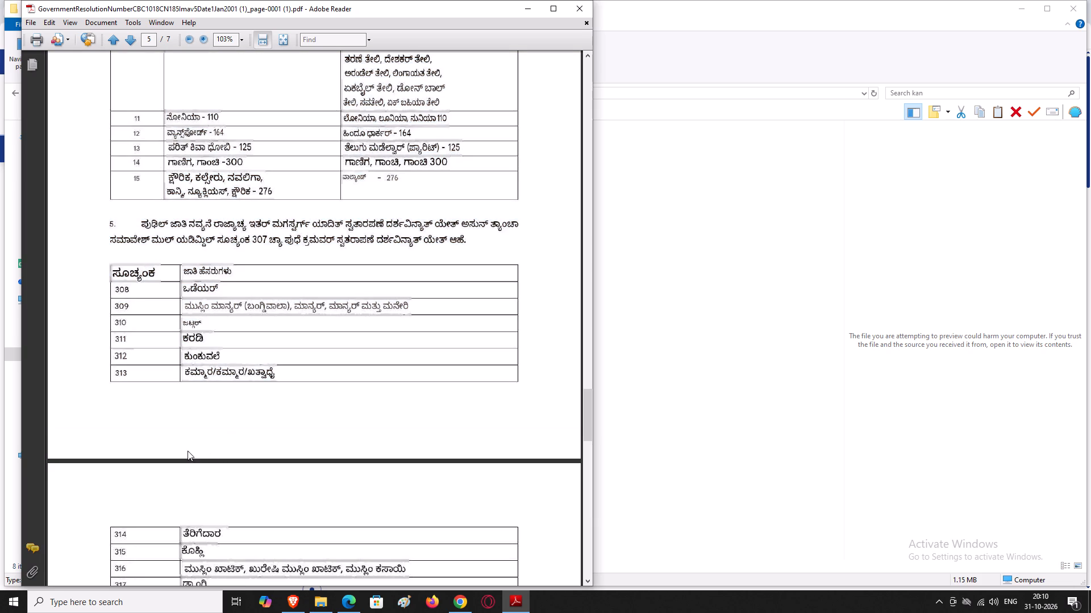
pyautogui.scroll(20, 222, 378)
pyautogui.scroll(13, 222, 378)
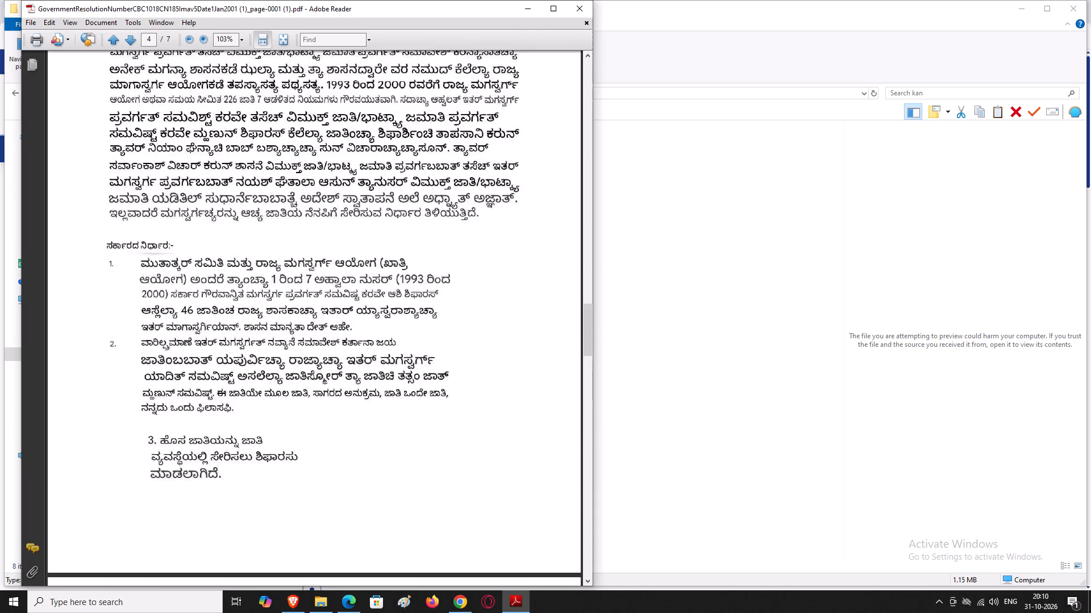
pyautogui.scroll(8, 111, 330)
pyautogui.scroll(20, 71, 305)
pyautogui.scroll(5, 71, 305)
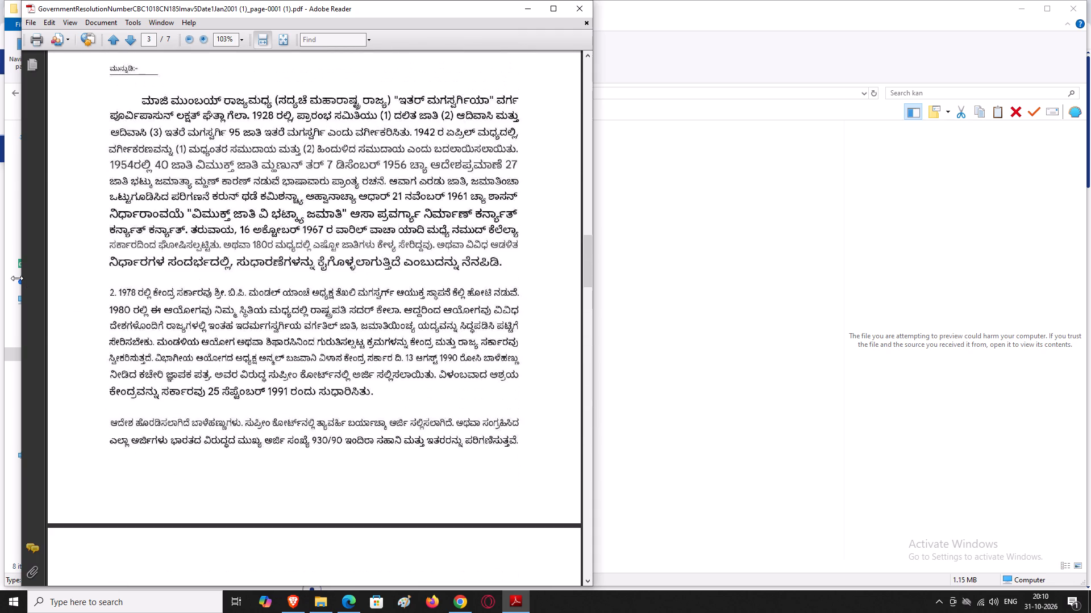
# Minimize the resolution, switch to Chrome and search Google in a new tab for "online pdf editor free".
pyautogui.click(524, 7)
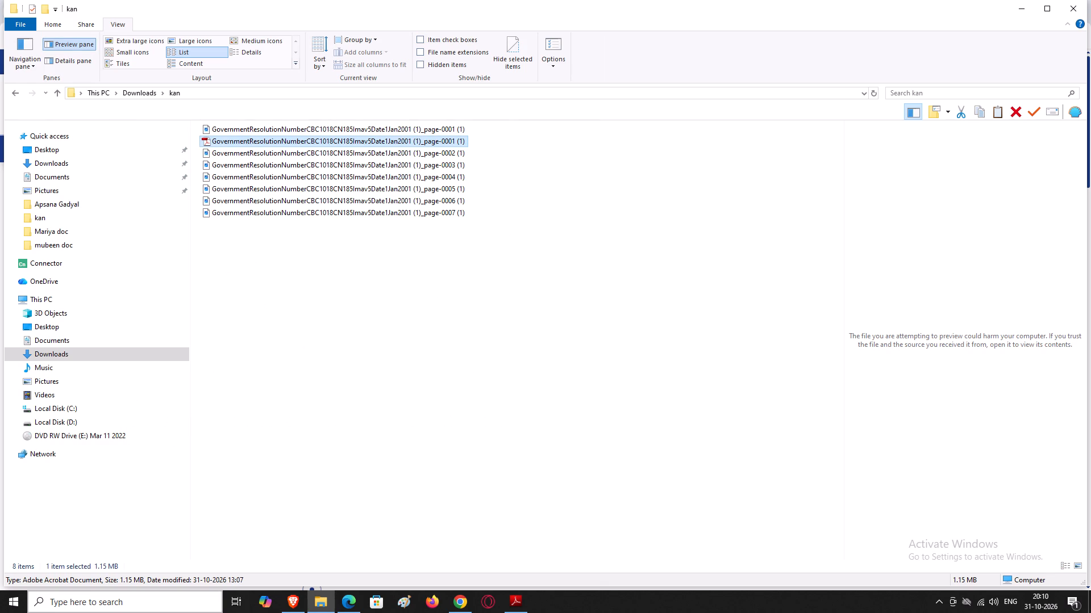
pyautogui.click(461, 605)
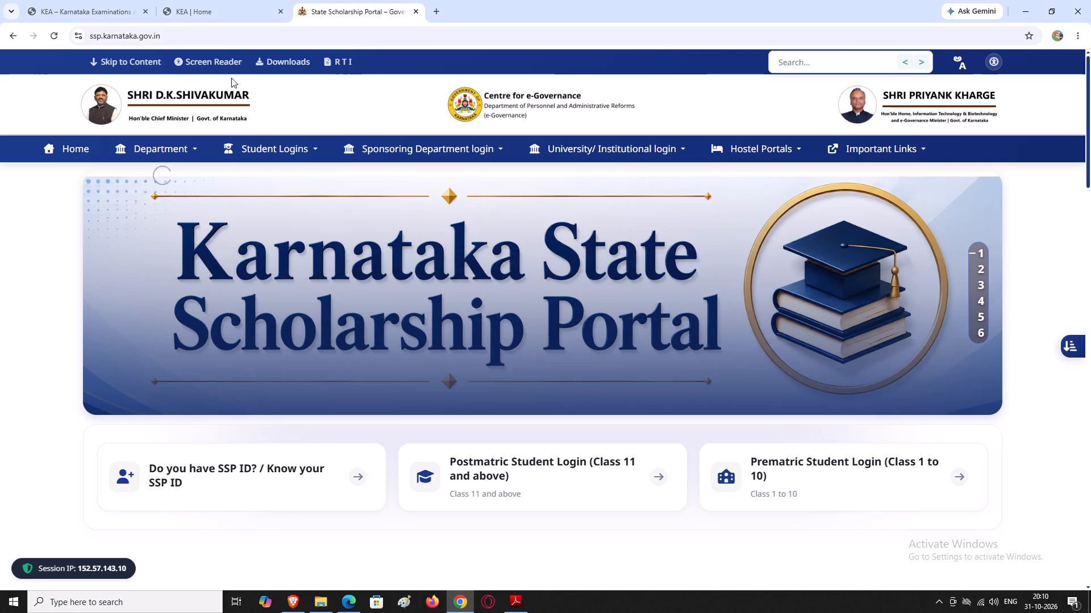
pyautogui.click(428, 16)
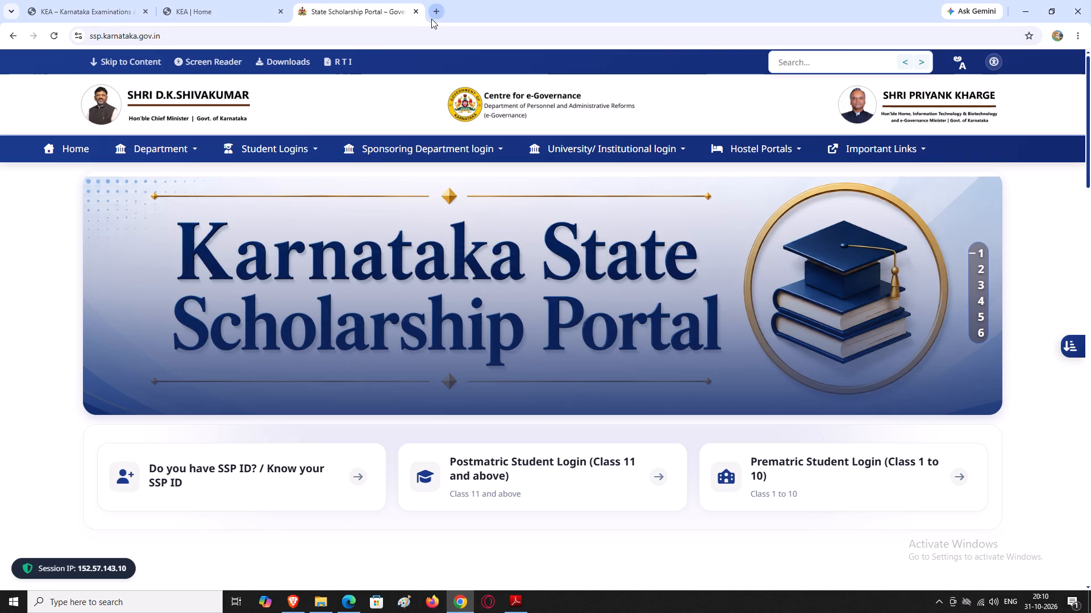
pyautogui.click(433, 18)
pyautogui.click(248, 33)
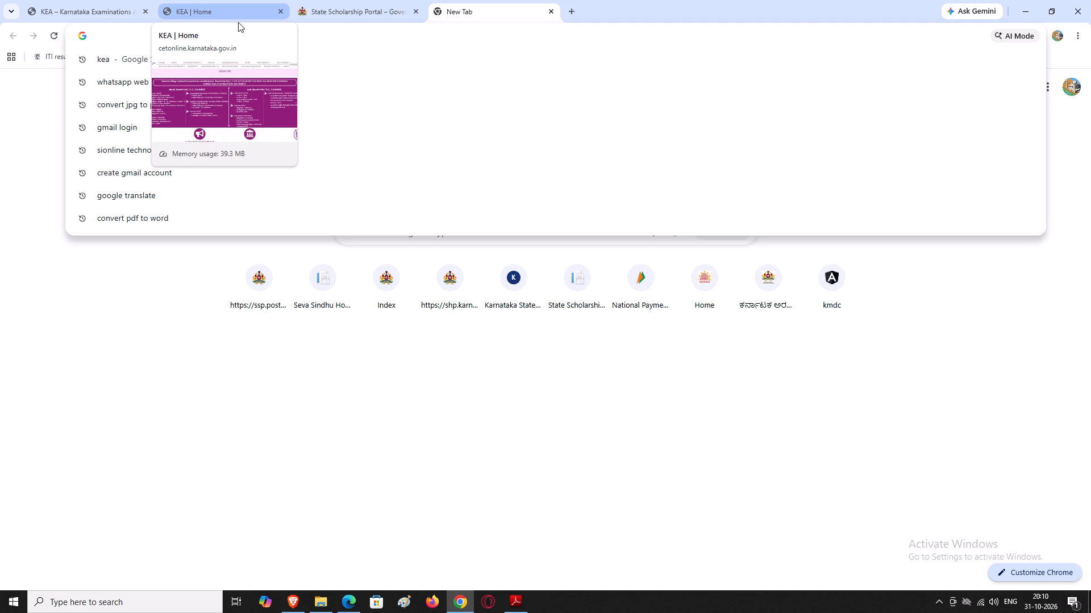
pyautogui.write('ONL')
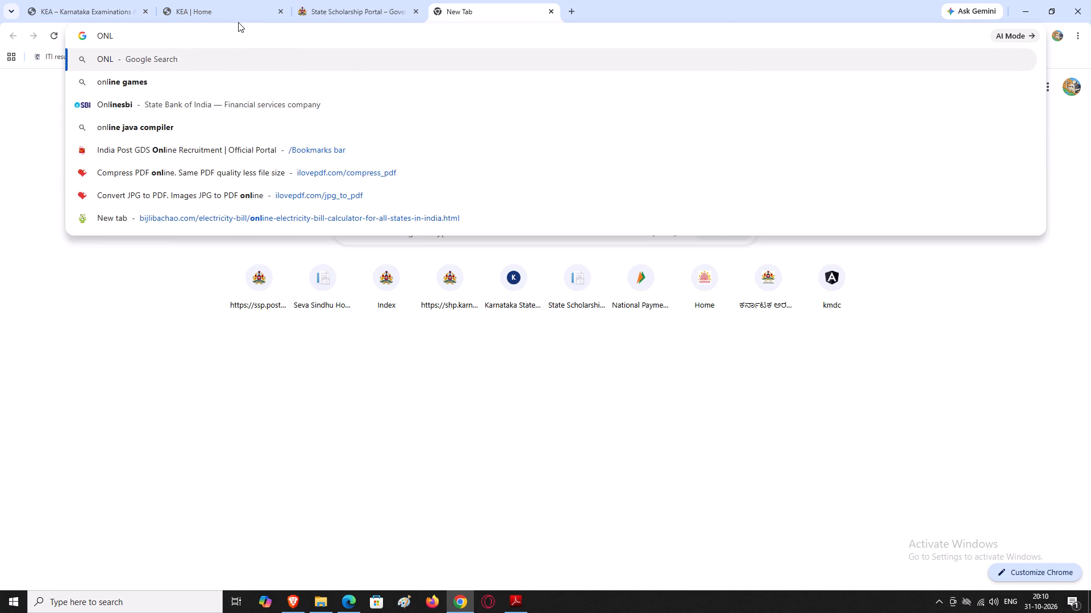
pyautogui.press('BackSpace')
pyautogui.press('BackSpace')
pyautogui.press('BackSpace')
pyautogui.press('BackSpace')
pyautogui.press('p')
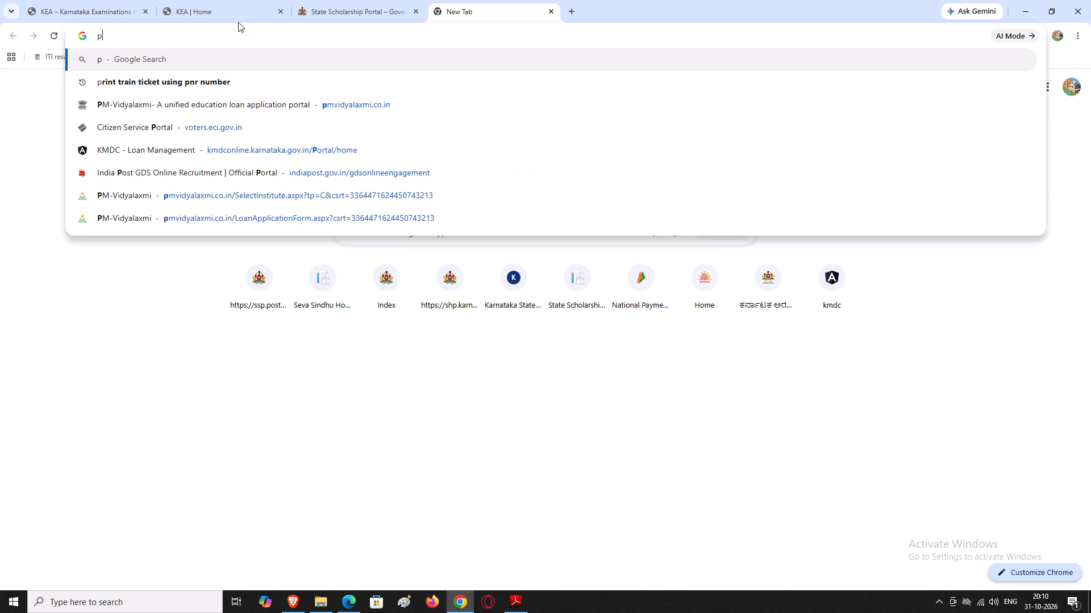
pyautogui.press('BackSpace')
pyautogui.write('online pdf')
pyautogui.press('space')
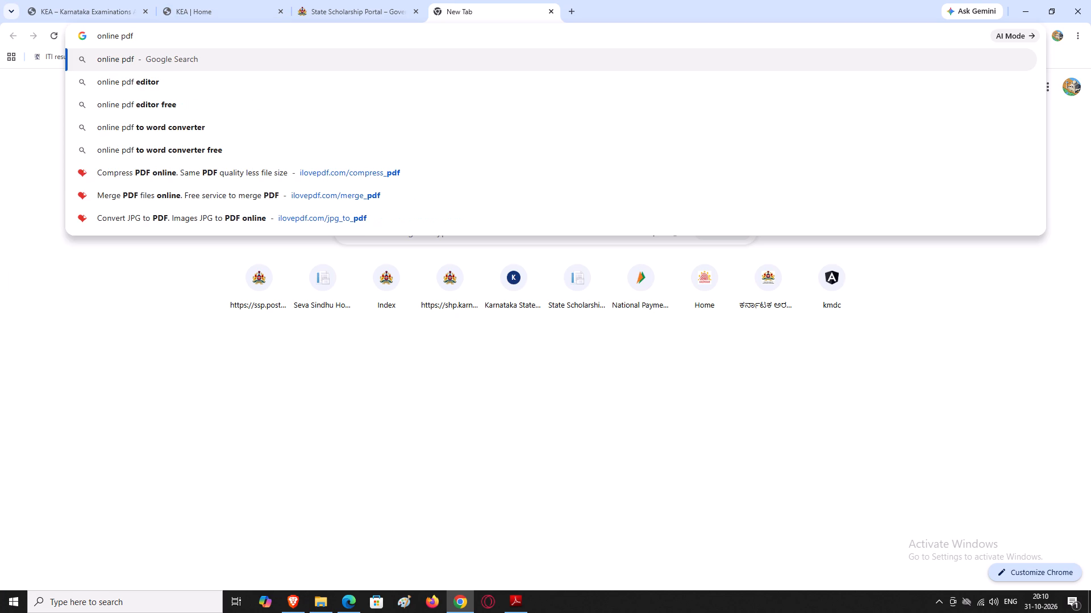
pyautogui.click(152, 106)
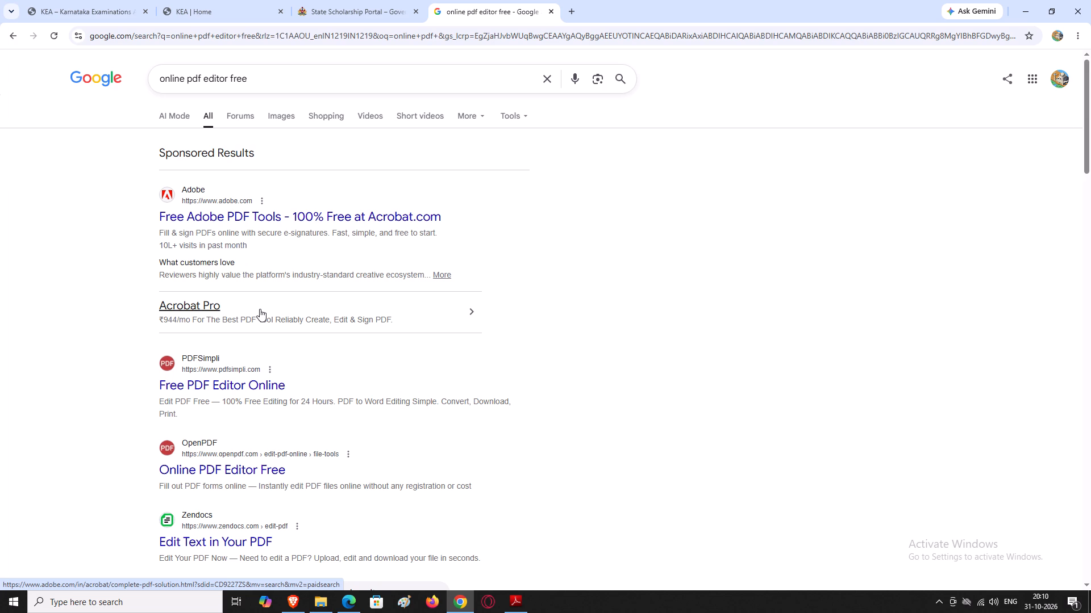
# Open iLovePDF's "Edit PDF | Online PDF Editor and Form Filler" page from the search results.
pyautogui.scroll(-1, 260, 309)
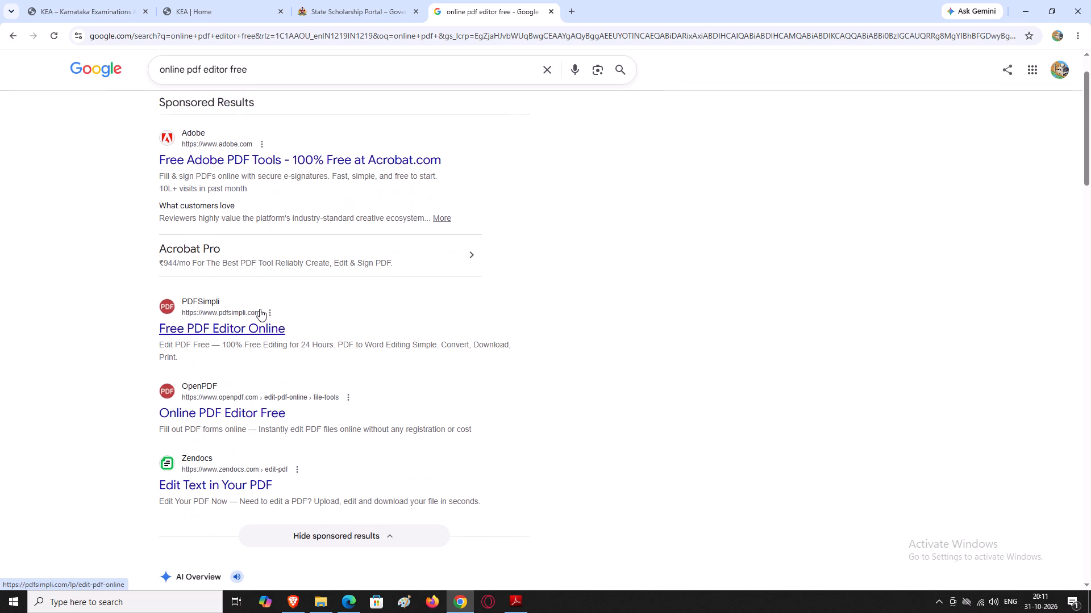
pyautogui.scroll(-1, 264, 312)
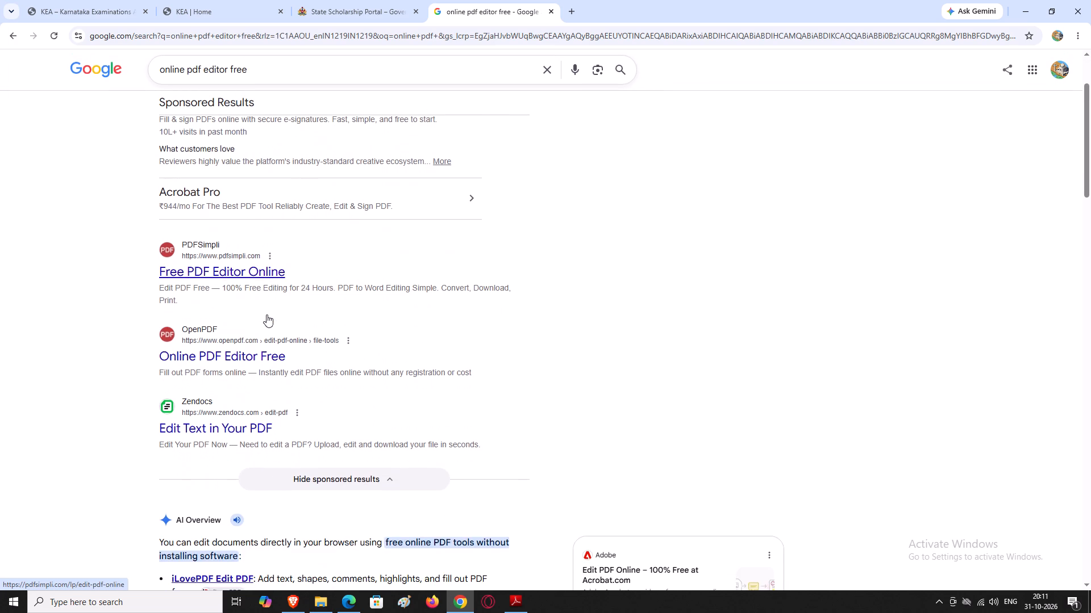
pyautogui.scroll(-7, 266, 314)
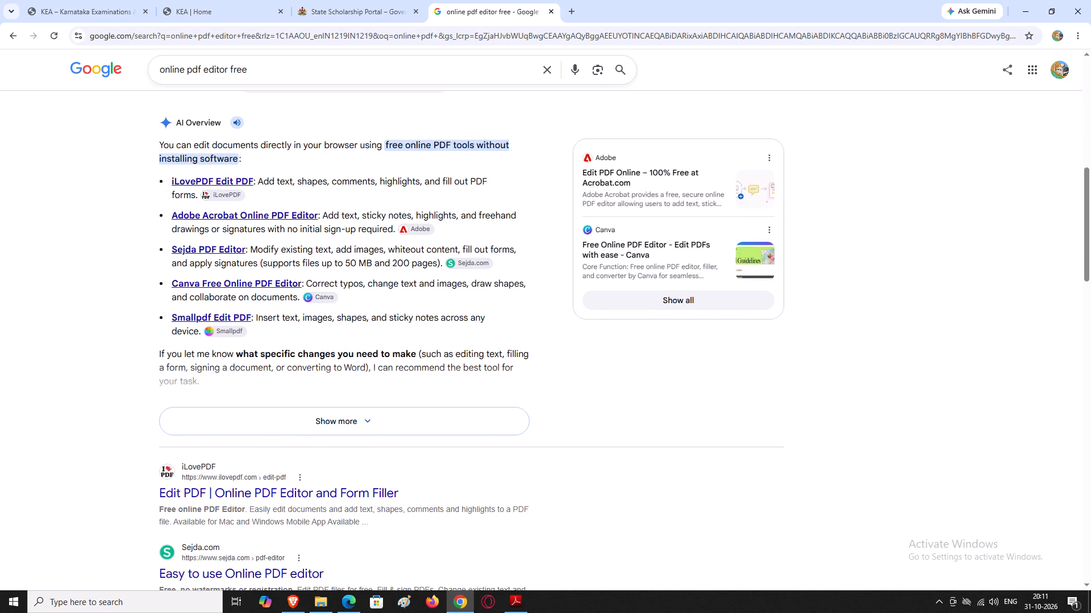
pyautogui.scroll(-2, 266, 314)
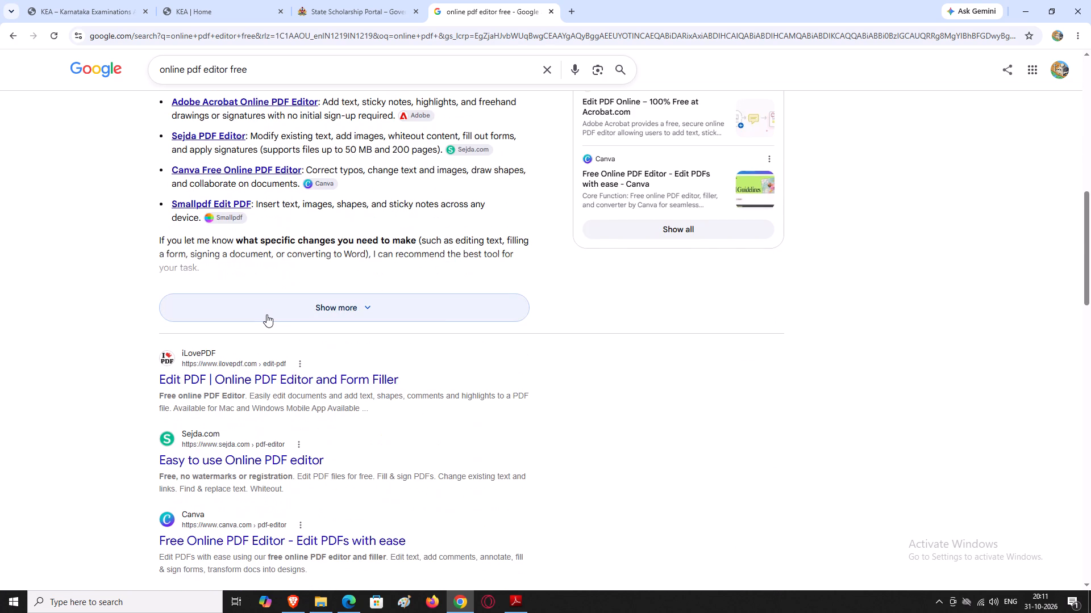
pyautogui.click(299, 376)
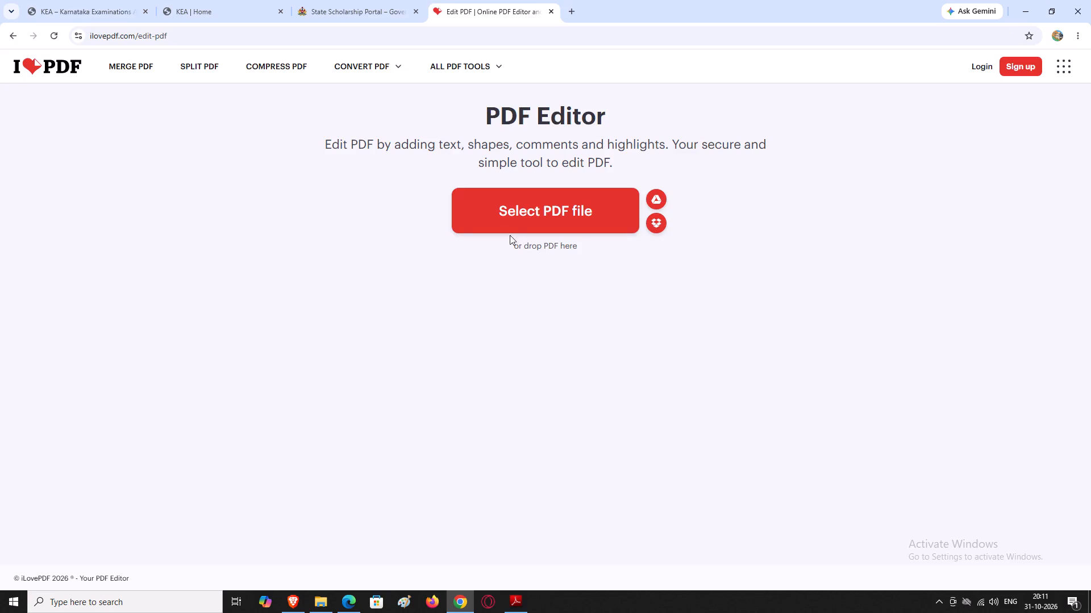
# Load the Government Resolution page-0001 (1) PDF from the kan folder in Downloads into the PDF editor.
pyautogui.click(523, 211)
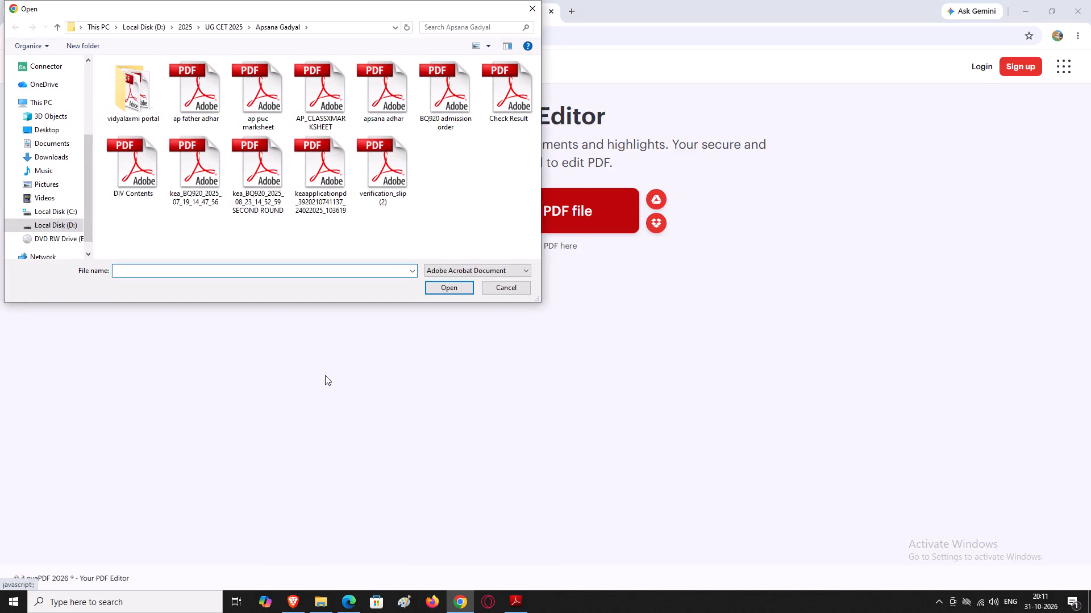
pyautogui.click(43, 154)
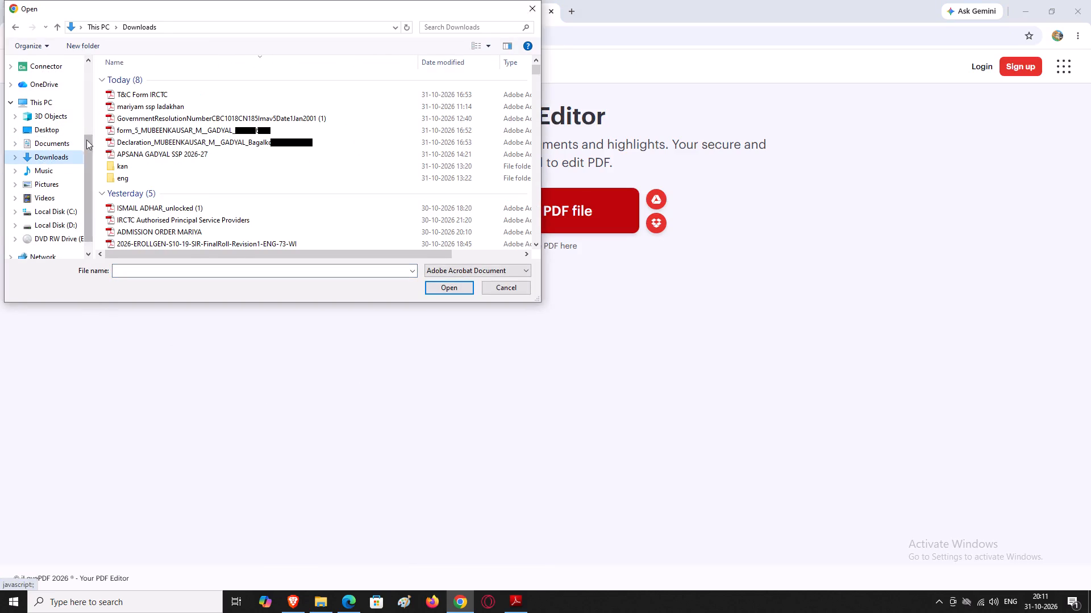
pyautogui.click(130, 179)
pyautogui.doubleClick(130, 170)
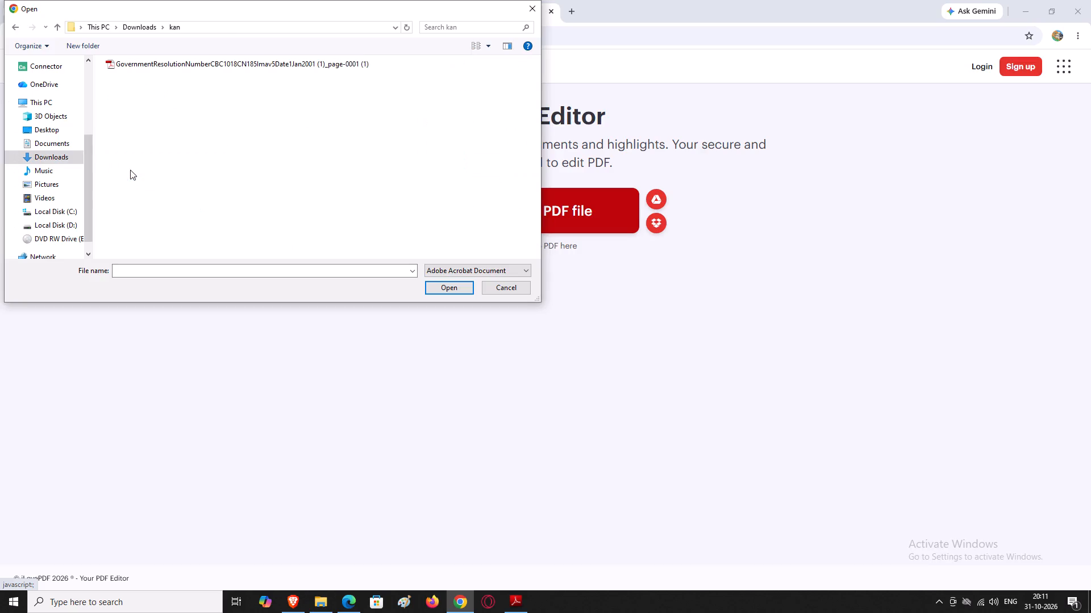
pyautogui.doubleClick(183, 66)
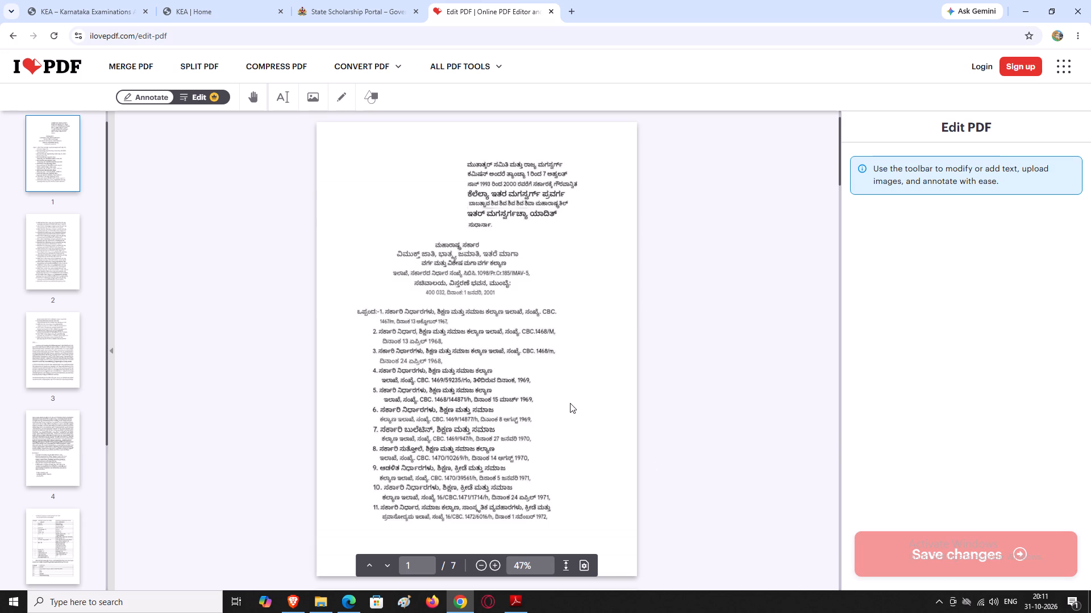
# Go to the caste table with entries 308 to 313 on page 5 and activate the Add text tool.
pyautogui.scroll(-12, 569, 399)
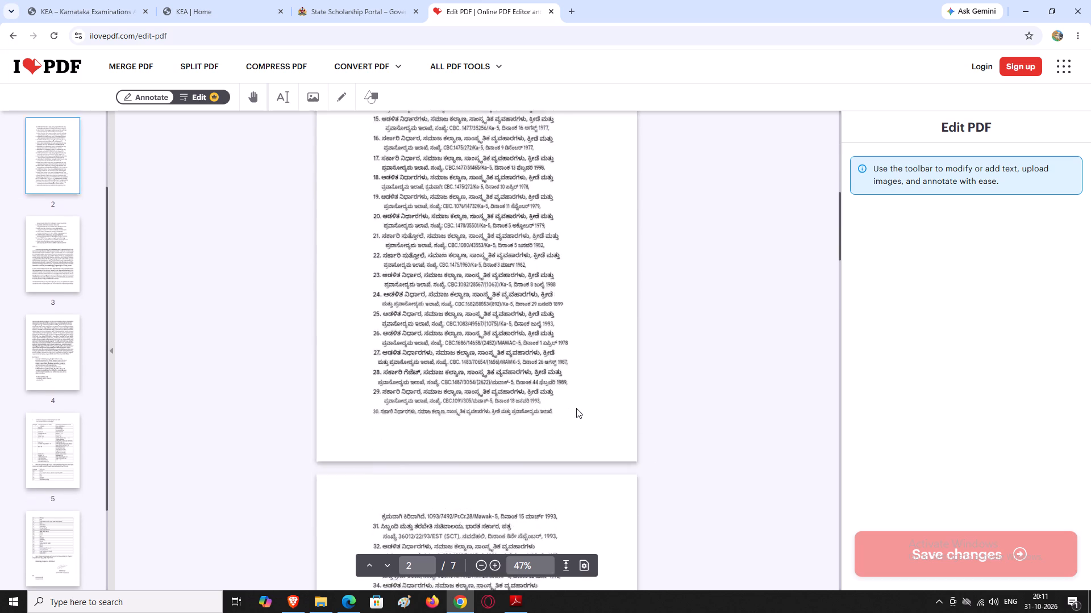
pyautogui.scroll(-11, 576, 408)
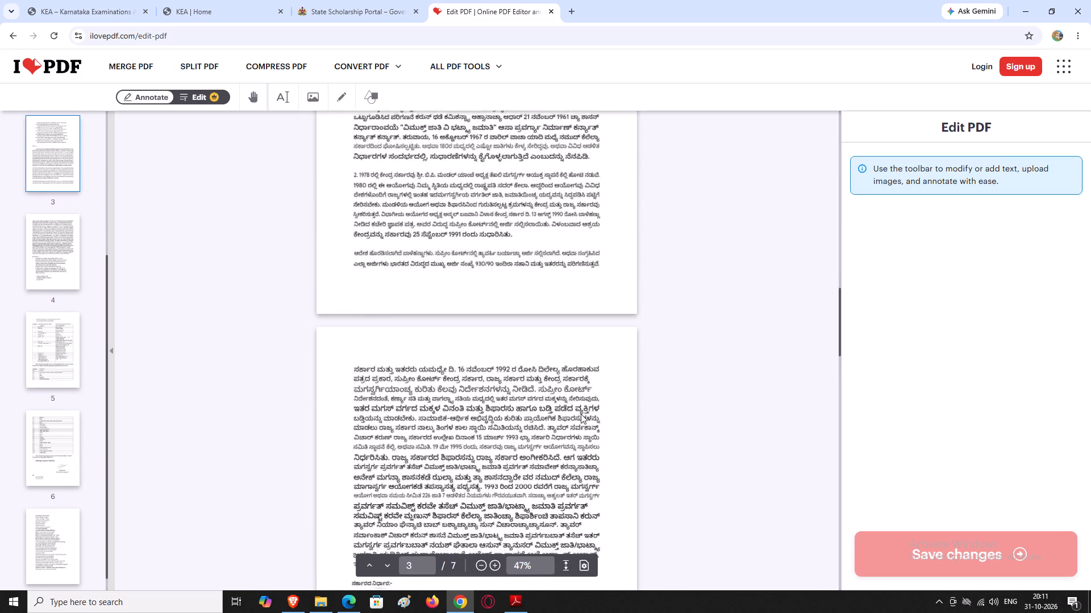
pyautogui.scroll(-10, 581, 414)
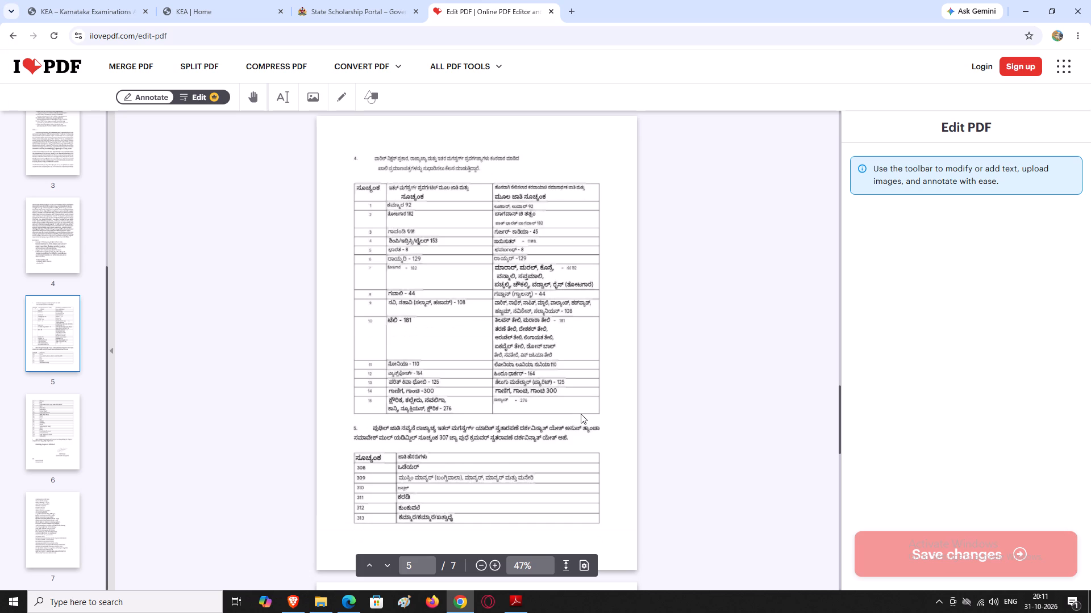
pyautogui.scroll(-5, 581, 414)
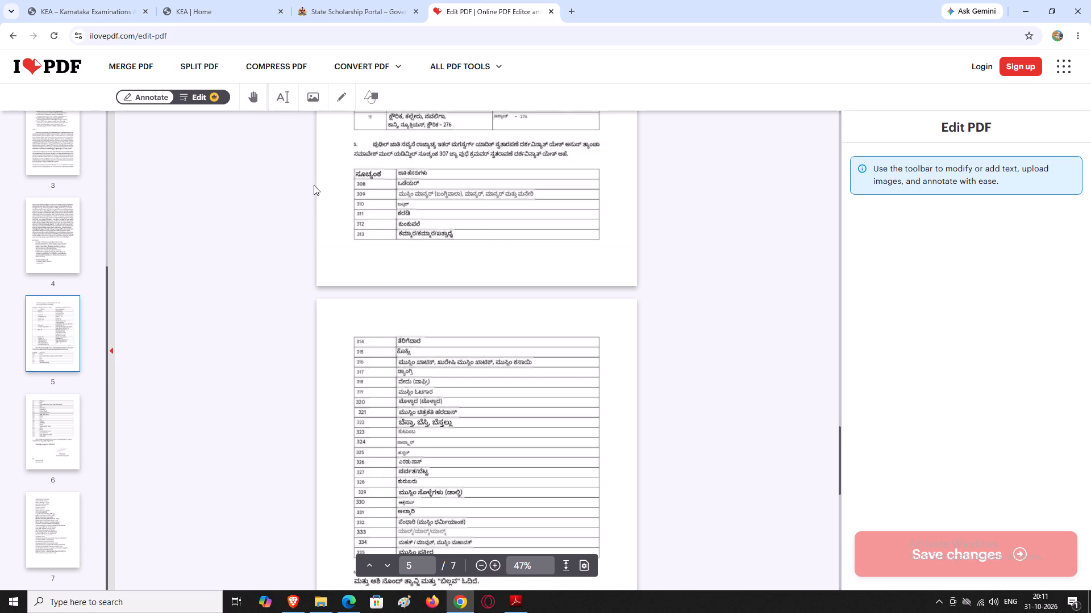
pyautogui.click(281, 100)
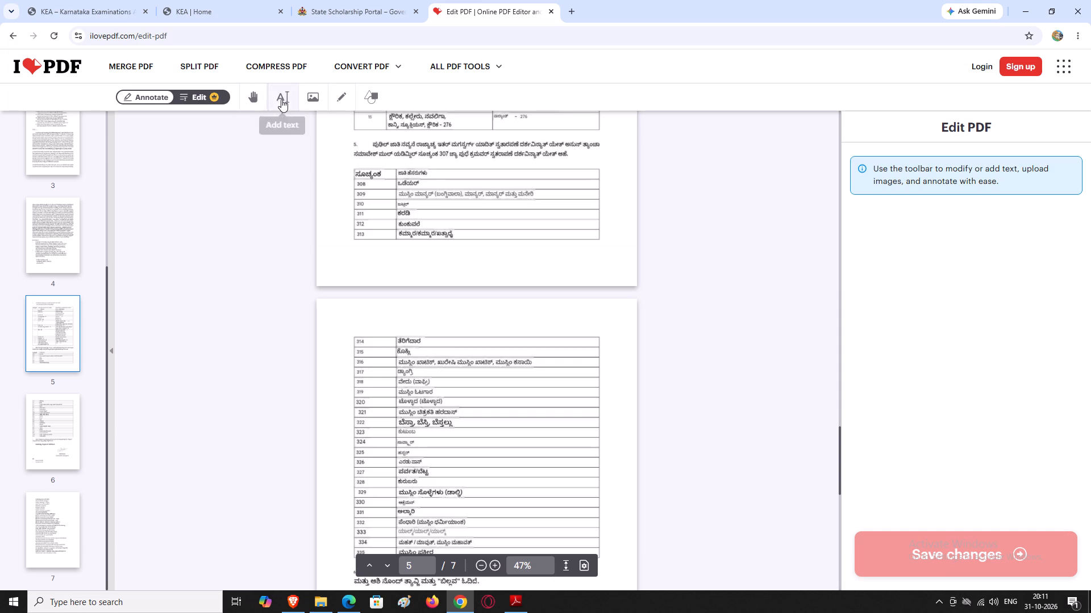
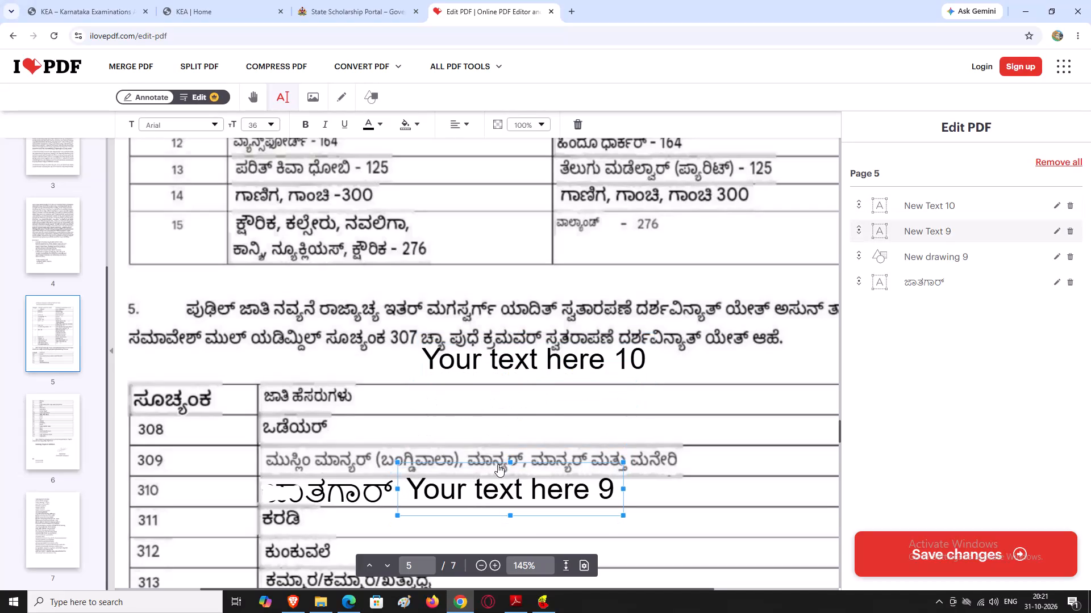
# Replace the placeholder "Your text here 9" beside row 310 with the Kannada text ಜಾತಗಾರ್.
pyautogui.click(410, 485)
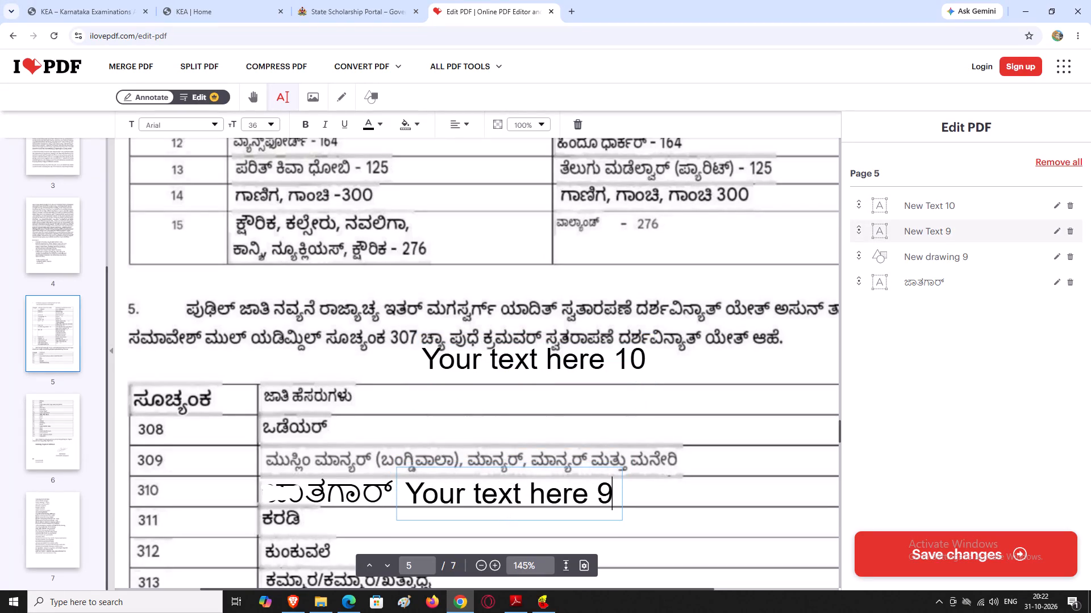
pyautogui.moveTo(410, 486); pyautogui.dragTo(617, 496)
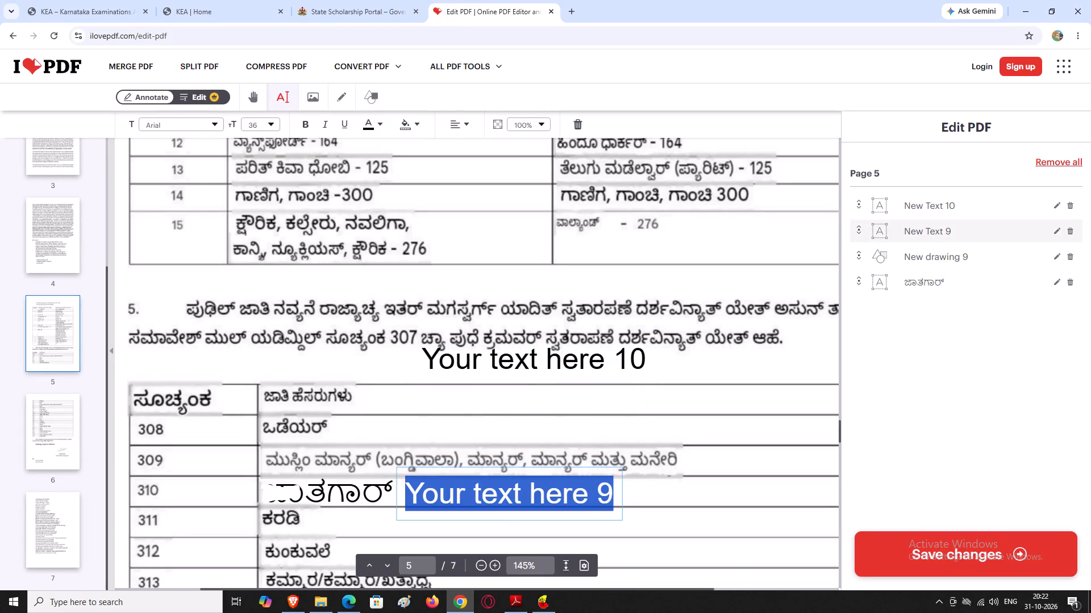
pyautogui.write('jಜAಾtತಗgAಾರr್f')
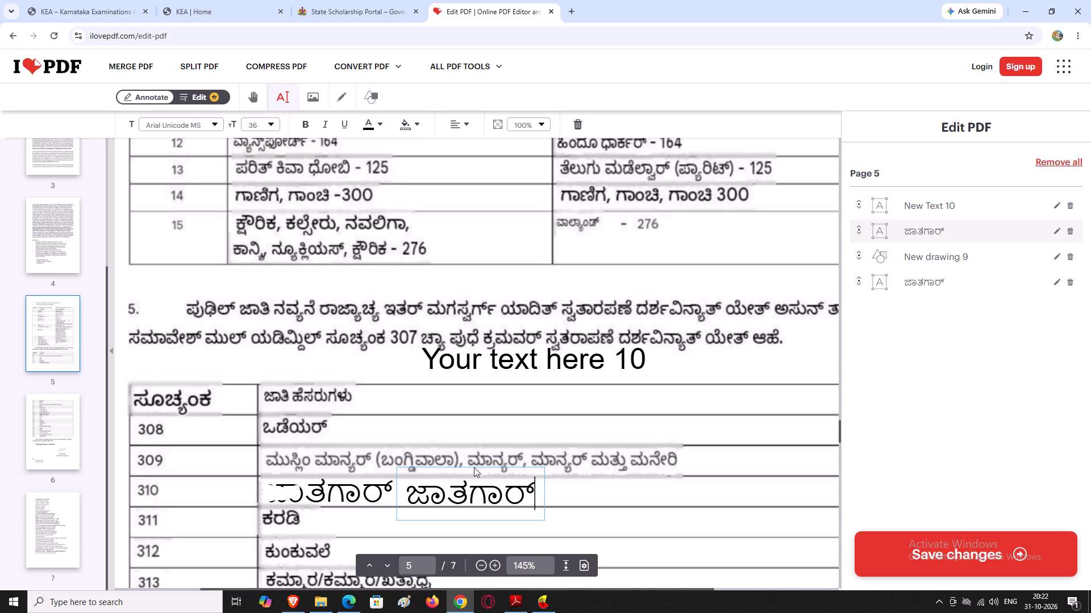
# Move the new ಜಾತಗಾರ್ text box over the existing caste name in row 310 so it aligns with the entry.
pyautogui.moveTo(474, 467); pyautogui.dragTo(447, 473)
pyautogui.moveTo(461, 469); pyautogui.dragTo(332, 473)
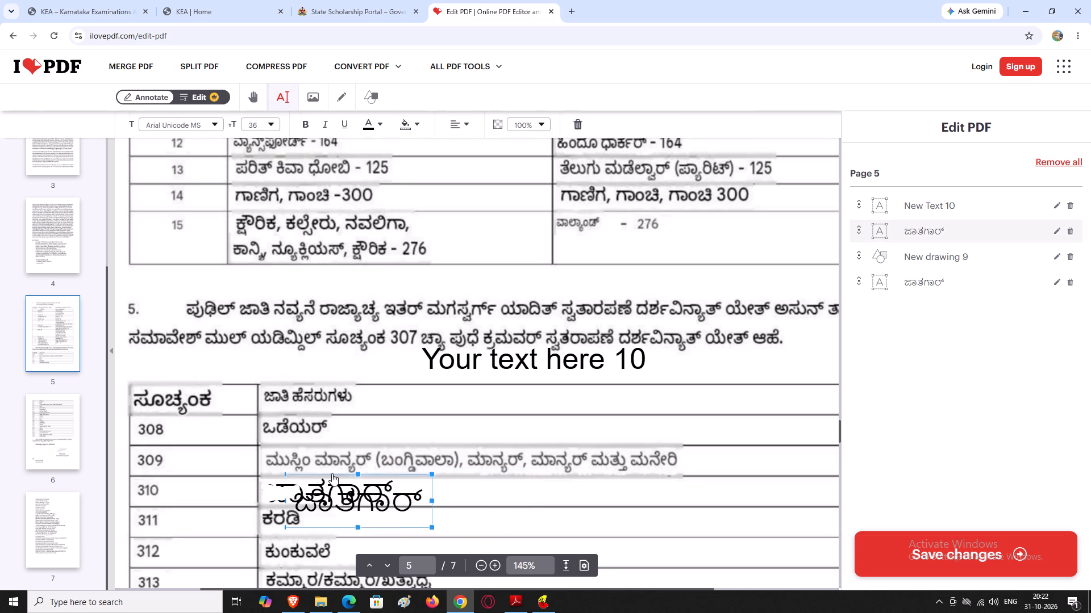
pyautogui.moveTo(332, 473); pyautogui.dragTo(318, 469)
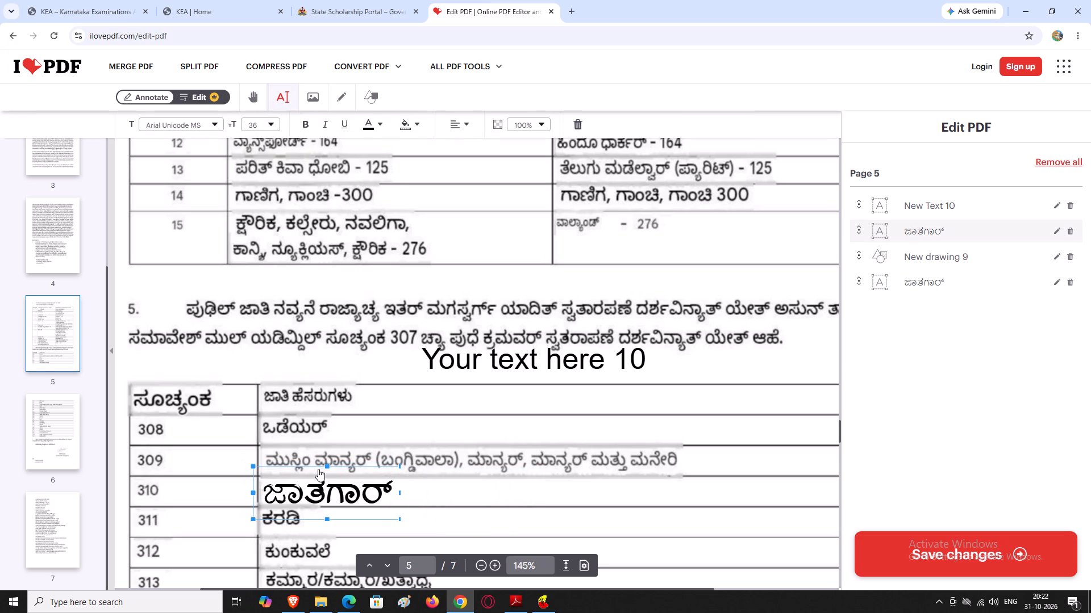
pyautogui.moveTo(318, 469); pyautogui.dragTo(319, 468)
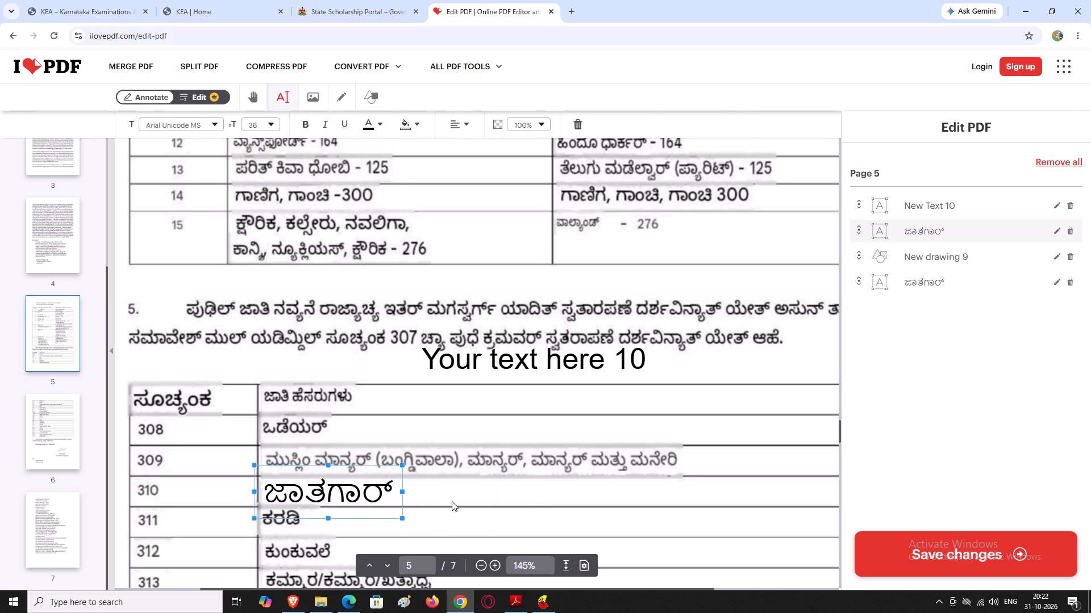
pyautogui.click(454, 496)
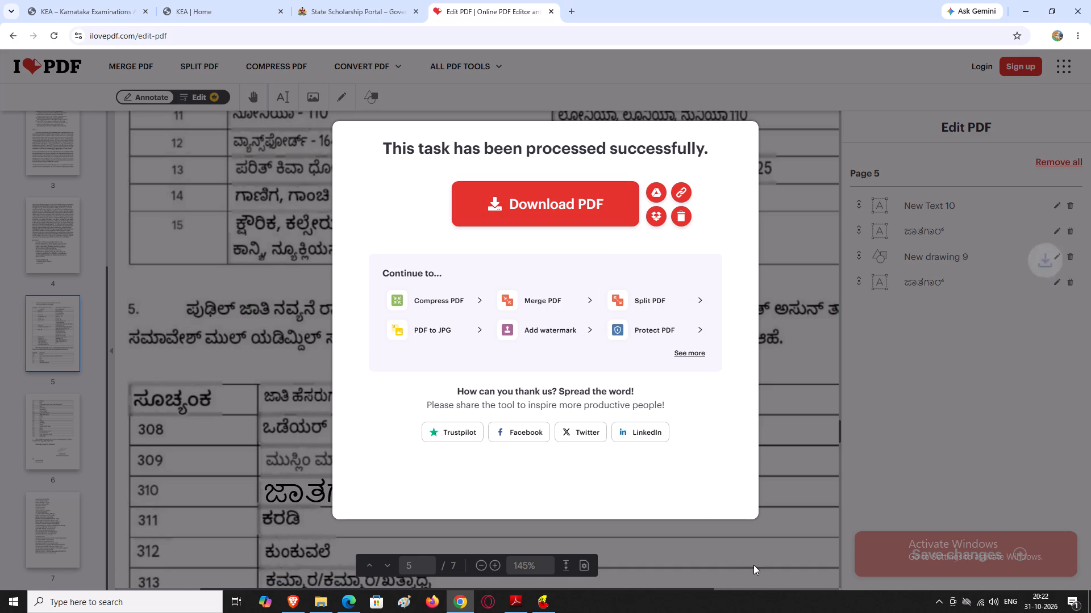
# Return to the editor and delete the leftover "Your text here 10" text box above the caste table.
pyautogui.click(753, 565)
pyautogui.click(515, 365)
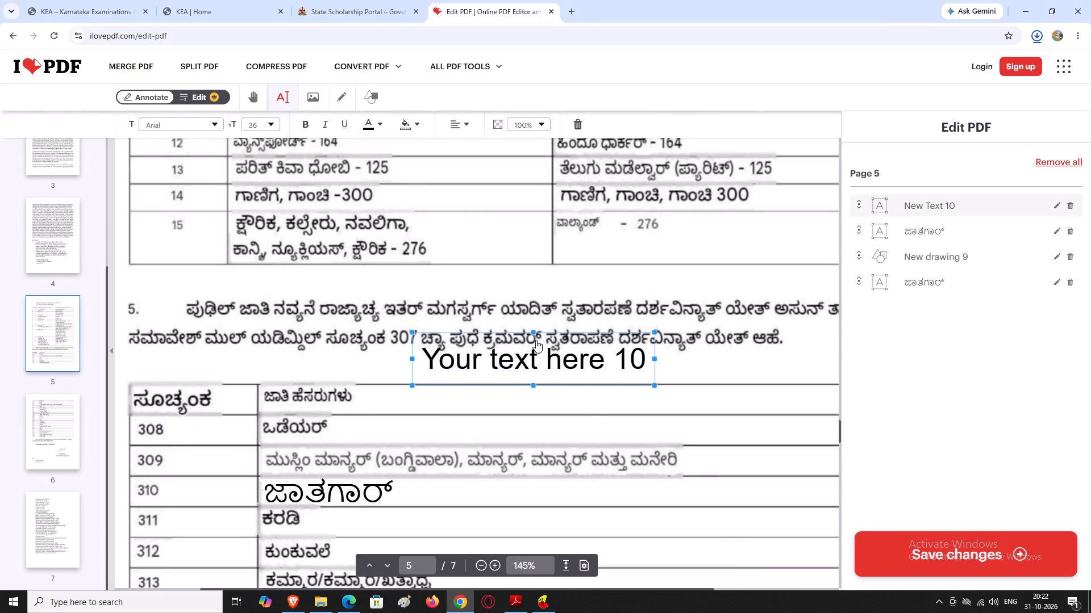
pyautogui.press('Delete')
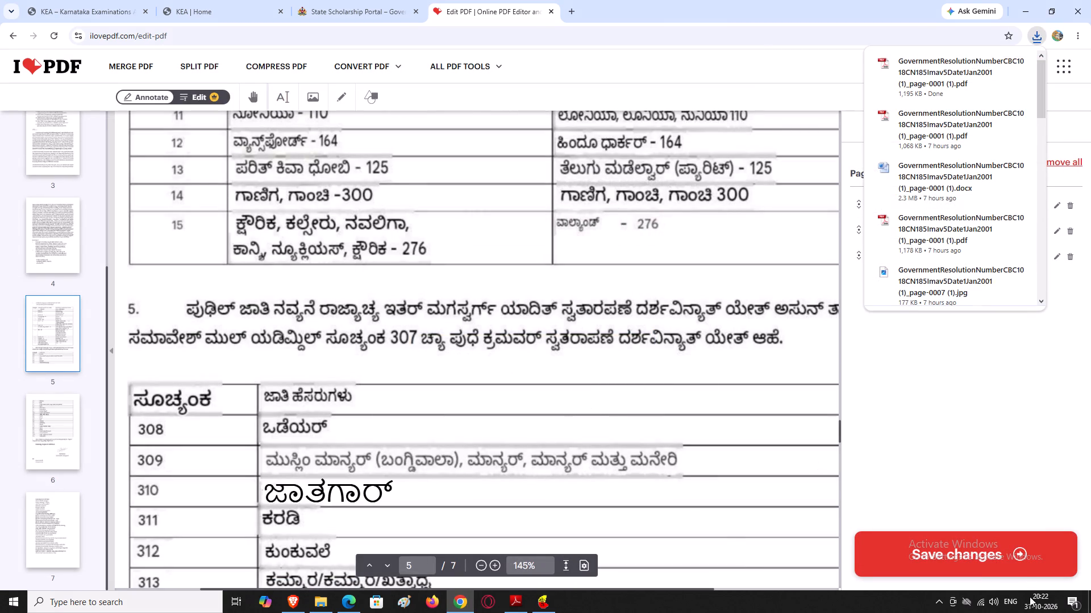
# Save the changes again and download the corrected PDF.
pyautogui.click(973, 561)
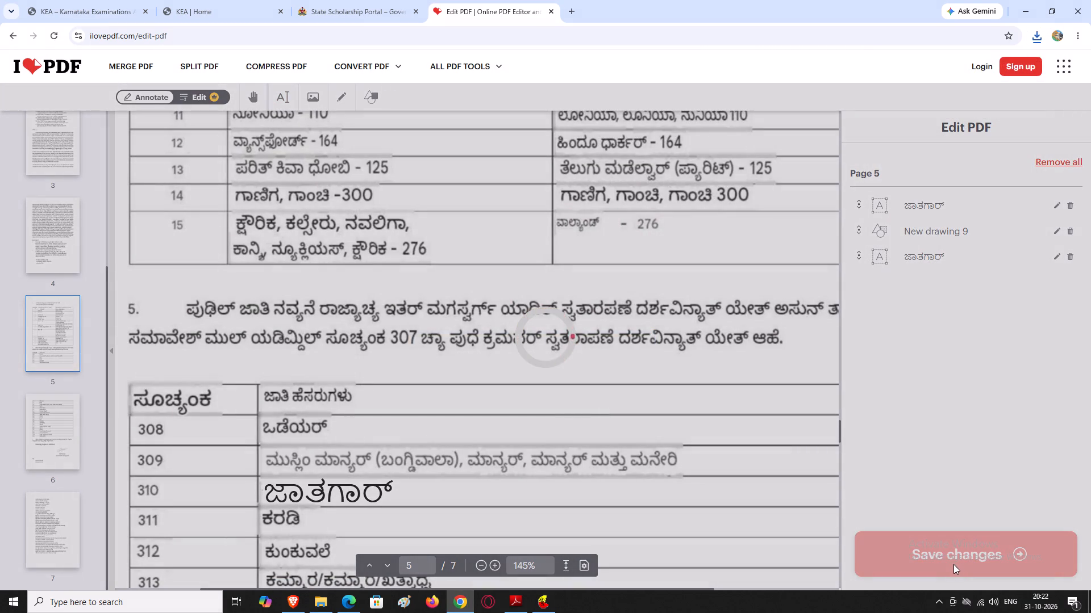
pyautogui.click(592, 198)
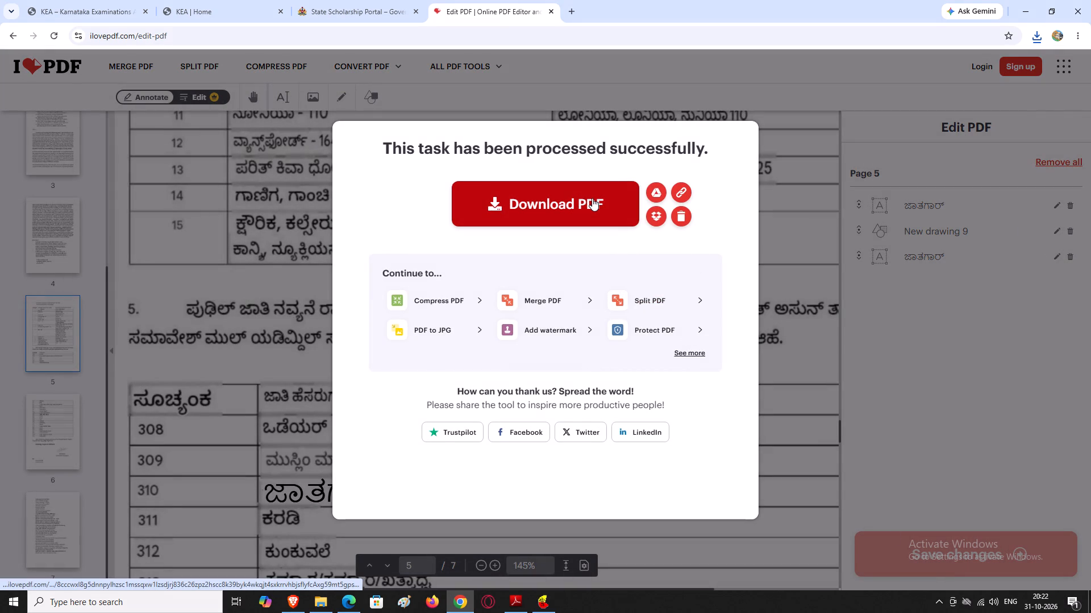
# Open the newest Government Resolution page-0001 (1) (1) PDF from Downloads, examine row 310 of the page 5 caste table, and close it.
pyautogui.click(324, 603)
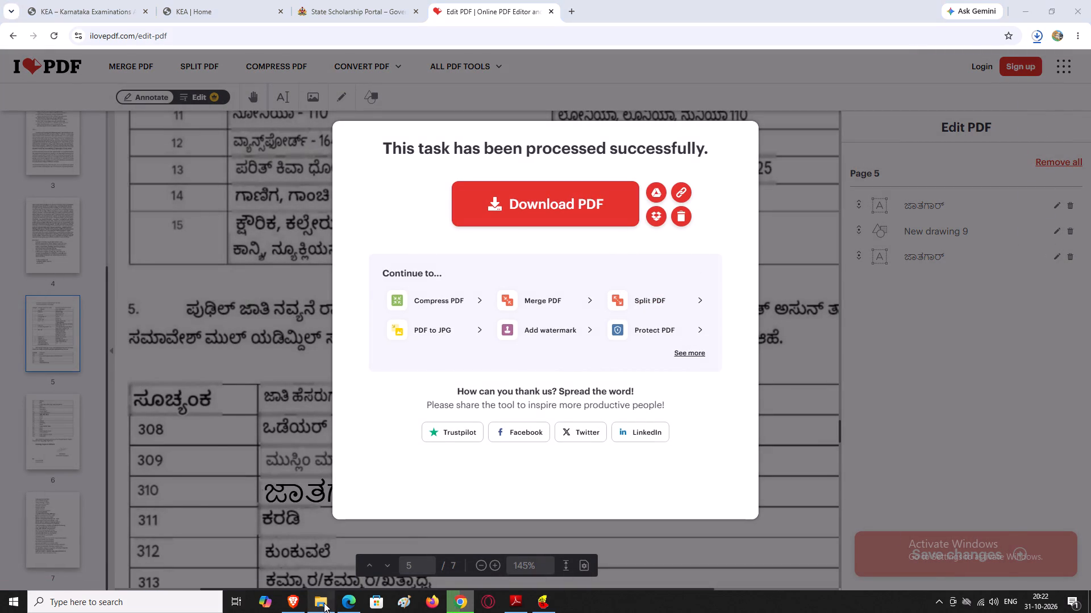
pyautogui.click(50, 161)
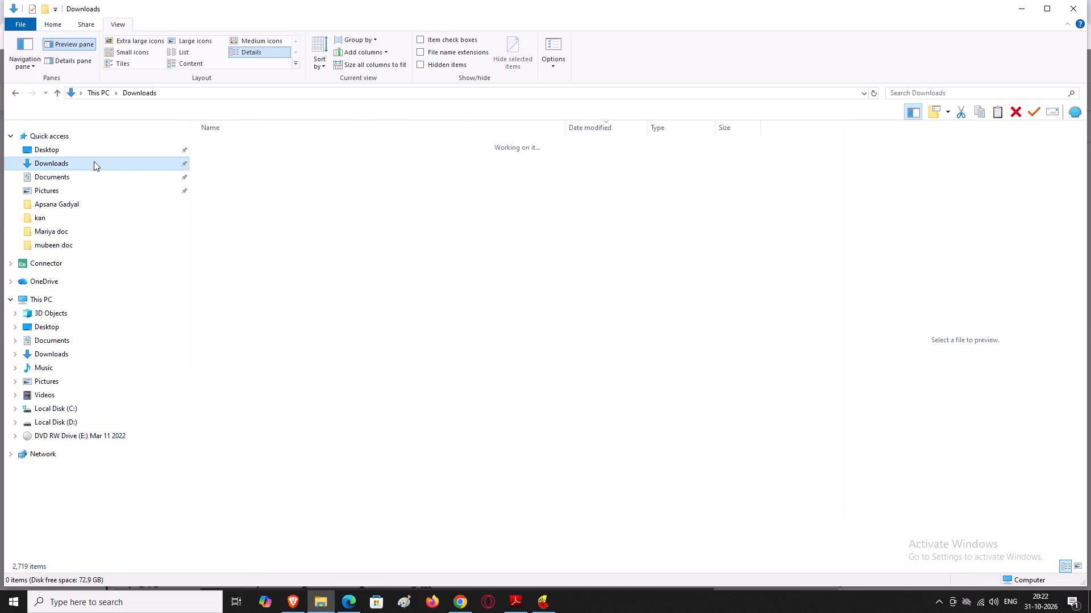
pyautogui.rightClick(222, 157)
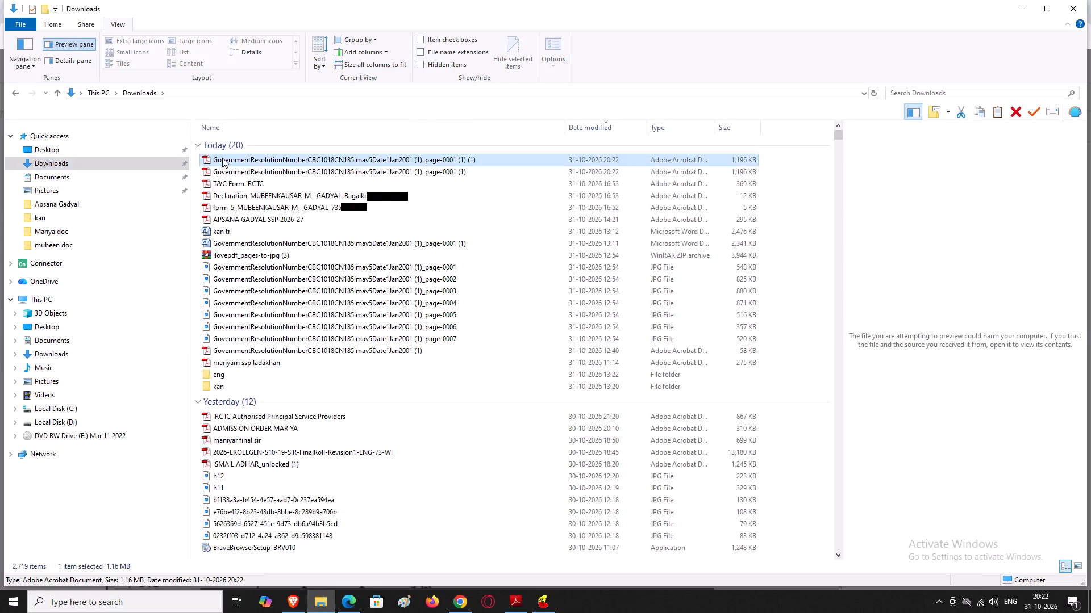
pyautogui.click(282, 167)
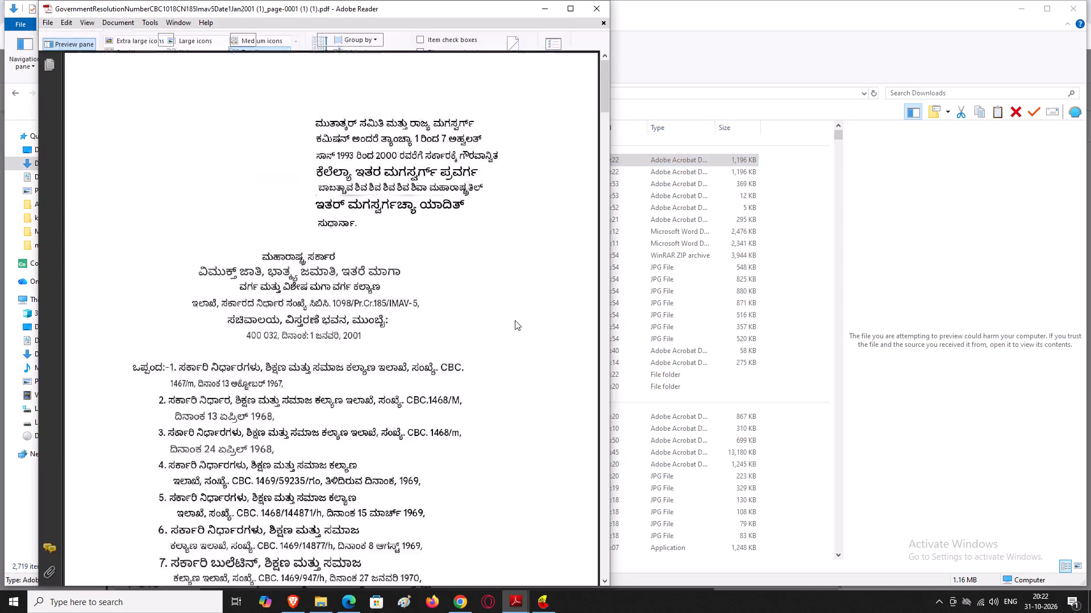
pyautogui.scroll(-20, 517, 324)
pyautogui.scroll(-11, 517, 324)
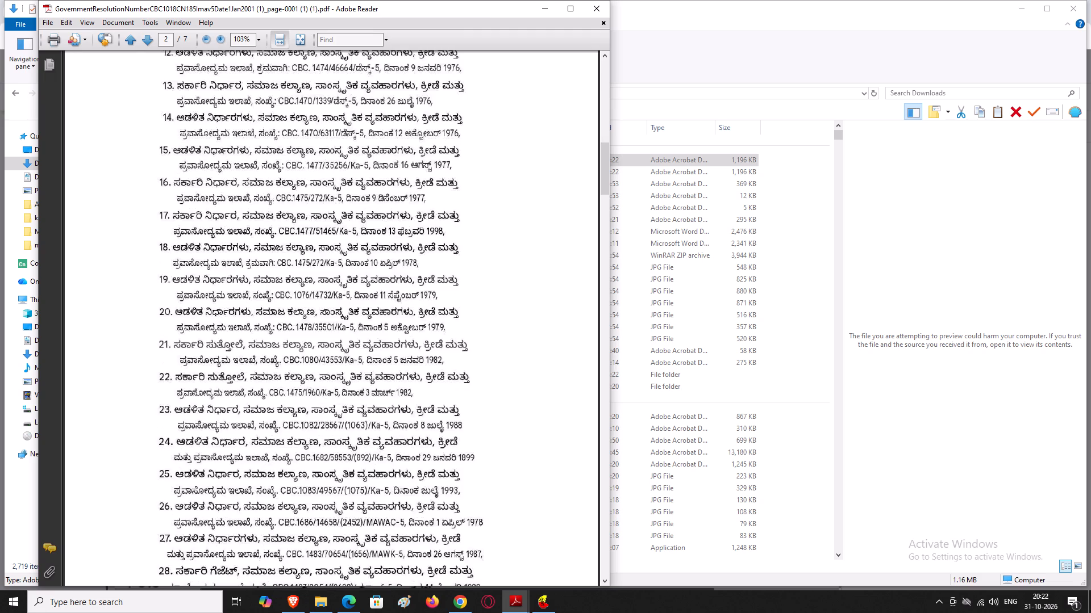
pyautogui.scroll(-16, 524, 370)
pyautogui.scroll(-16, 518, 371)
pyautogui.scroll(-13, 523, 370)
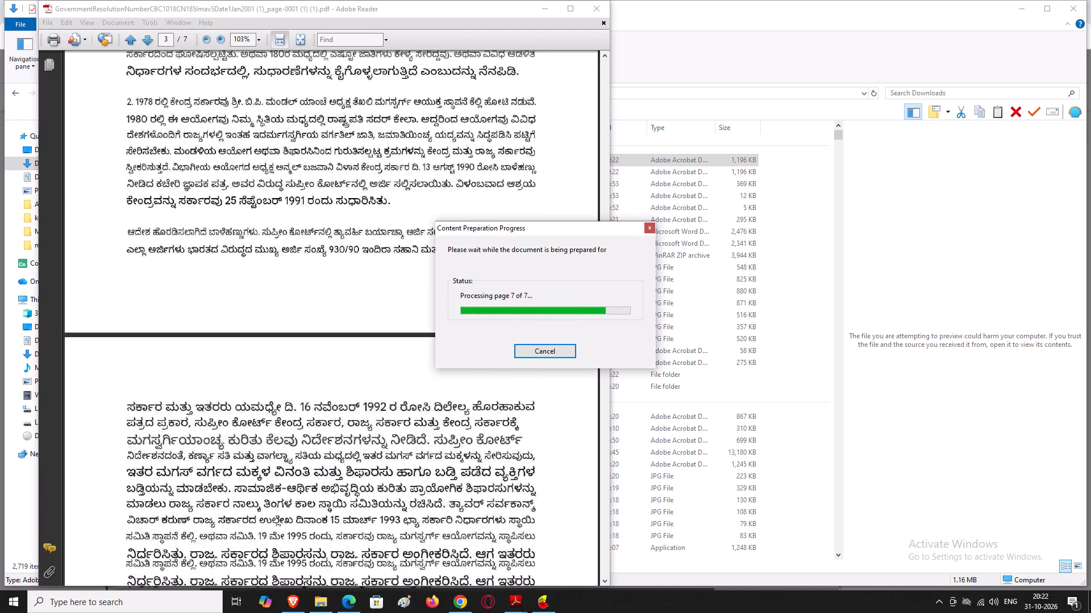
pyautogui.scroll(-19, 527, 398)
pyautogui.scroll(-8, 517, 383)
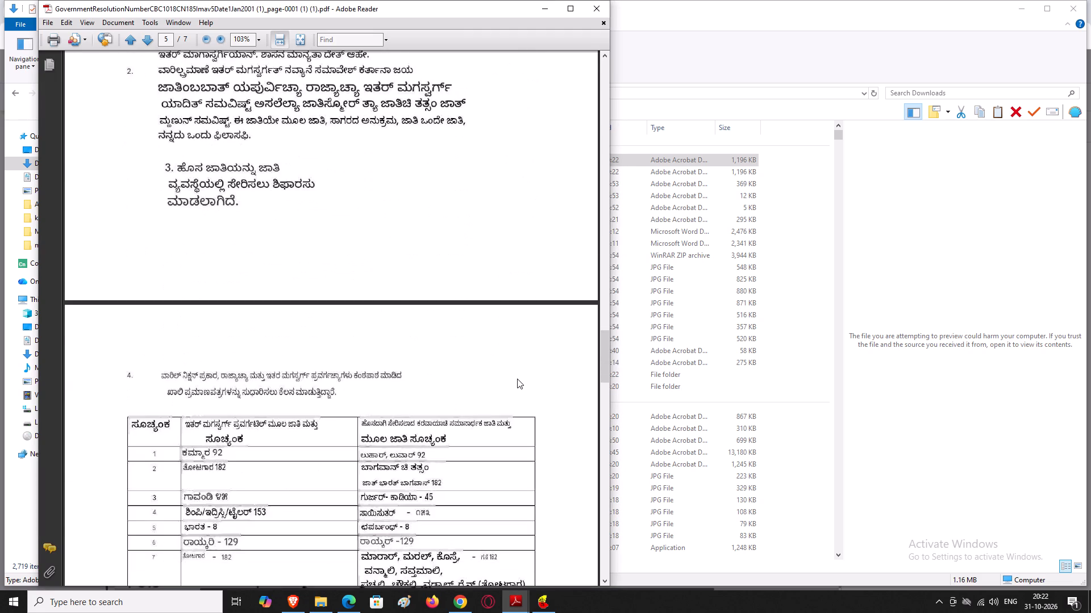
pyautogui.scroll(-18, 517, 379)
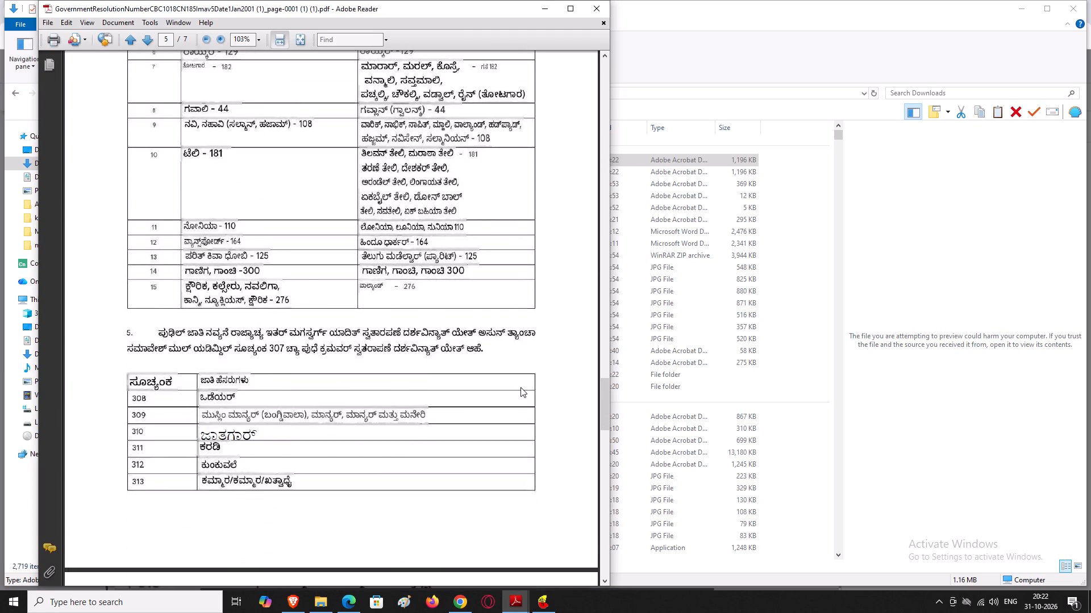
pyautogui.scroll(-1, 520, 387)
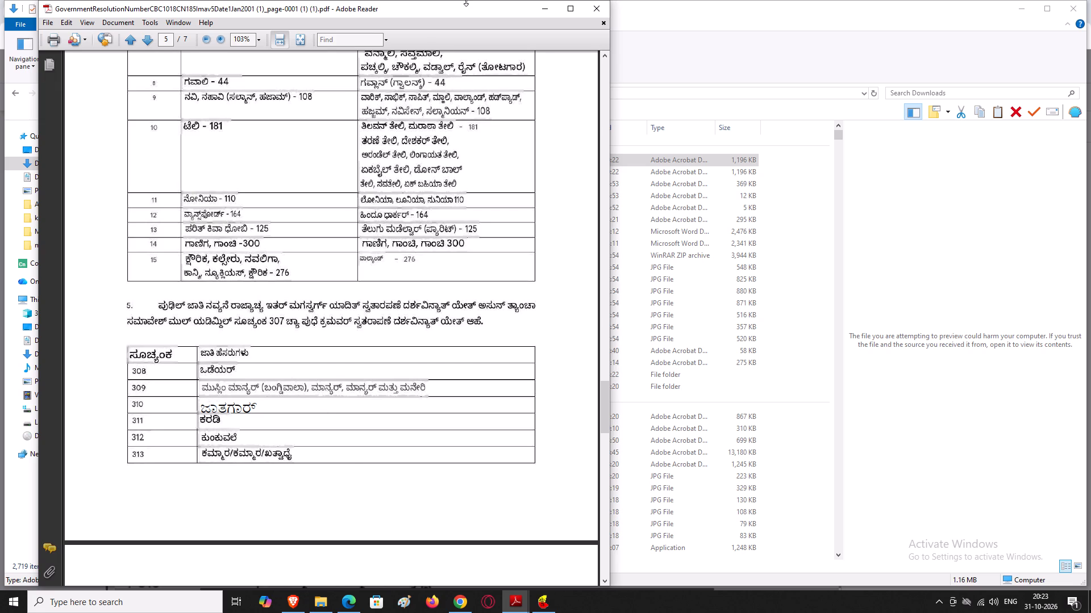
pyautogui.click(599, 10)
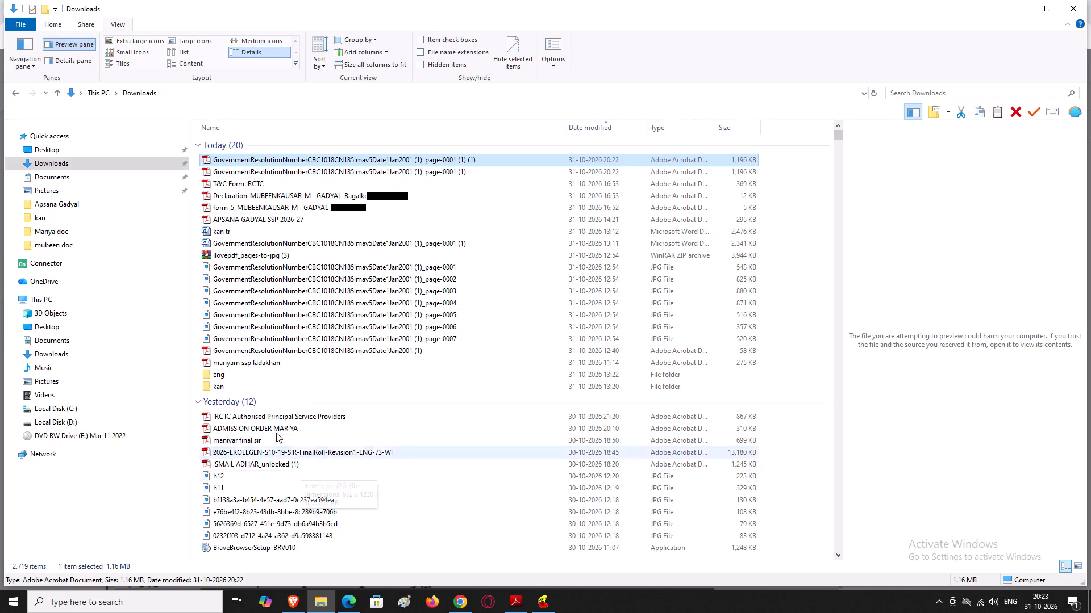
# Open the original page-0001 (1) PDF from the kan folder, examine the same page 5 caste table for comparison, and close it.
pyautogui.doubleClick(235, 388)
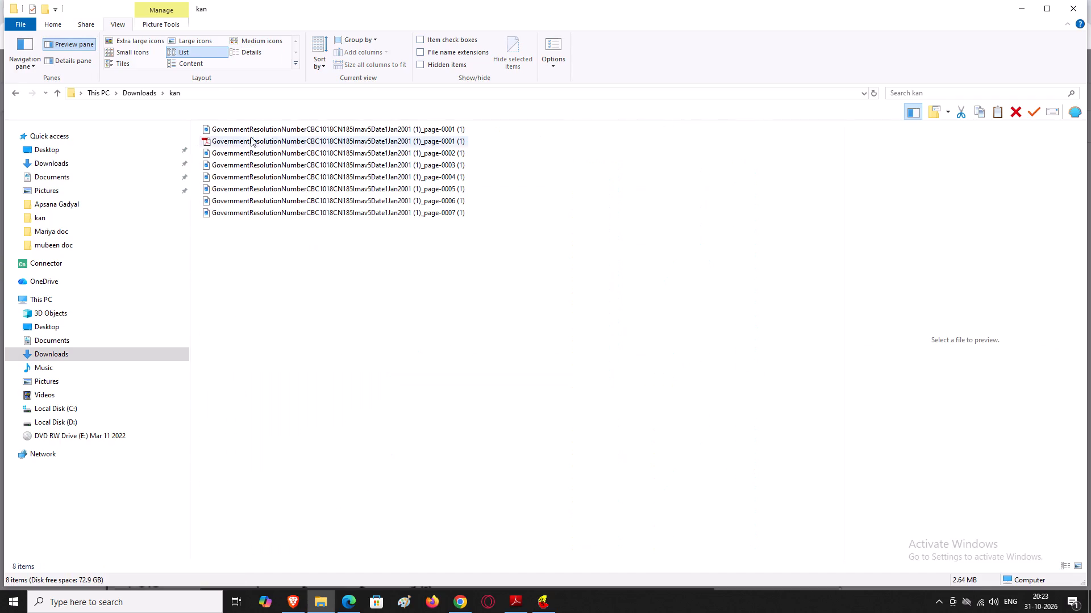
pyautogui.rightClick(256, 138)
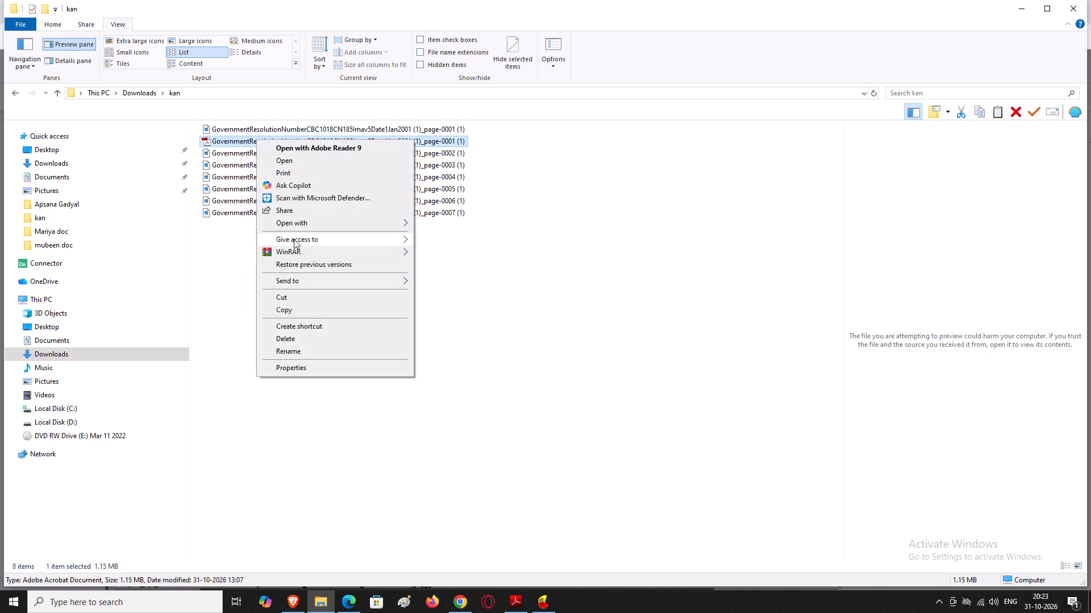
pyautogui.click(307, 151)
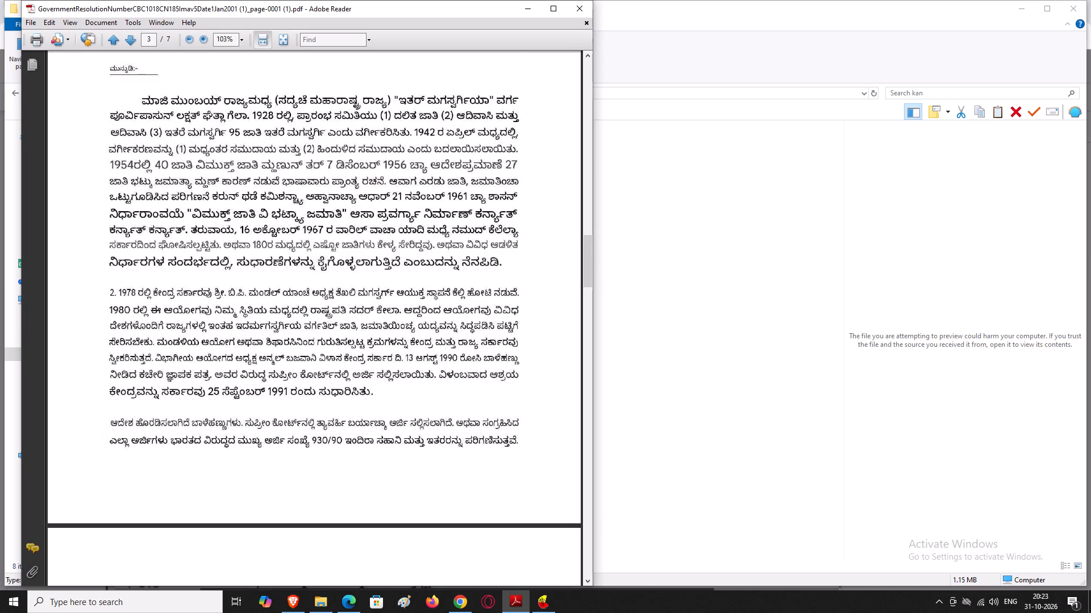
pyautogui.scroll(-15, 351, 433)
pyautogui.scroll(-8, 337, 465)
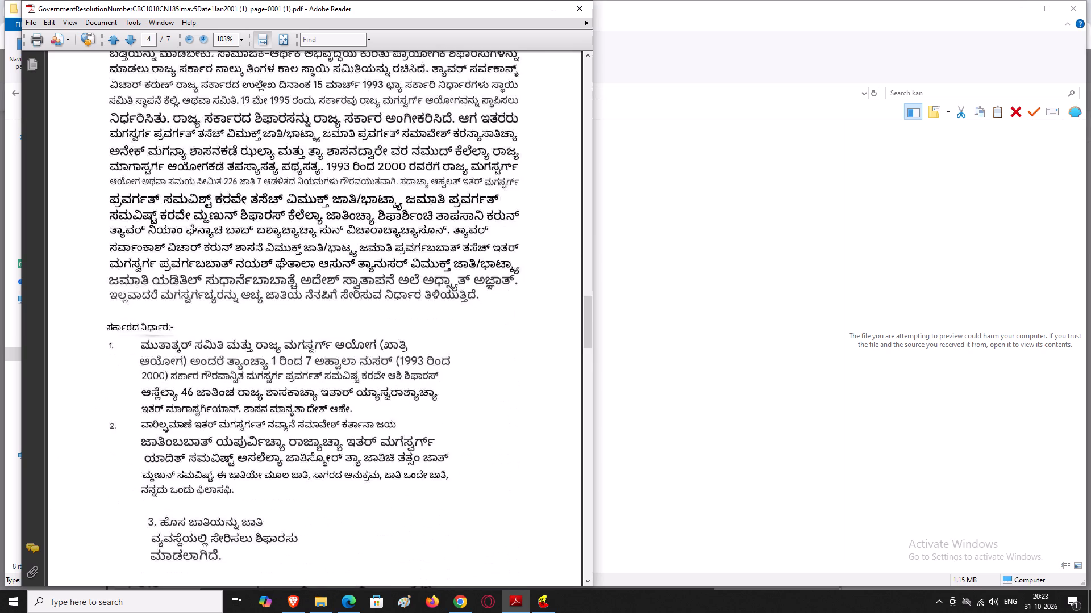
pyautogui.scroll(-7, 332, 469)
pyautogui.scroll(-14, 328, 469)
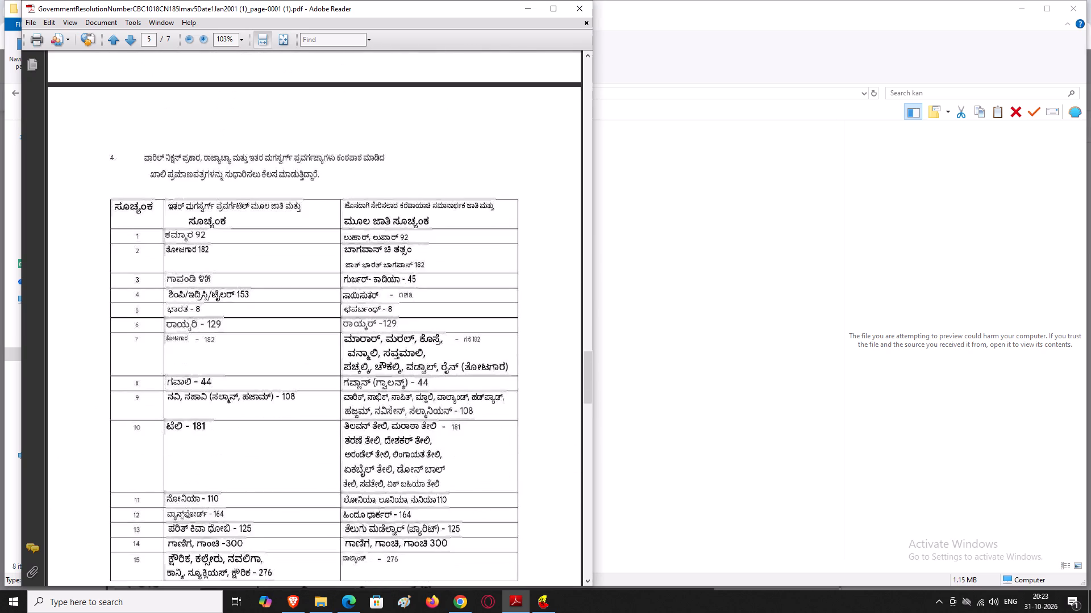
pyautogui.scroll(-11, 327, 475)
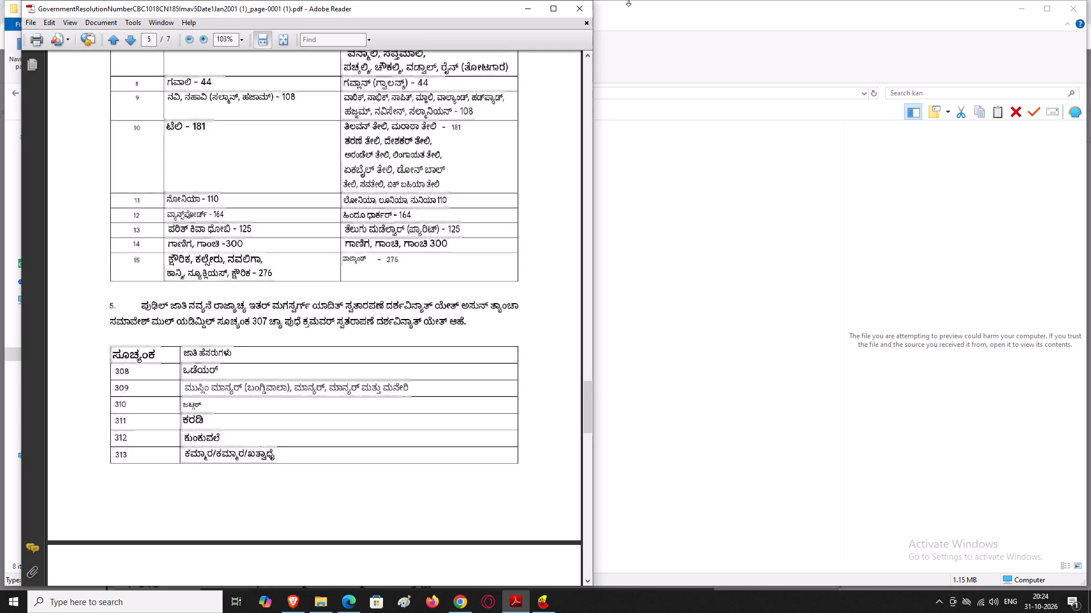
pyautogui.click(585, 7)
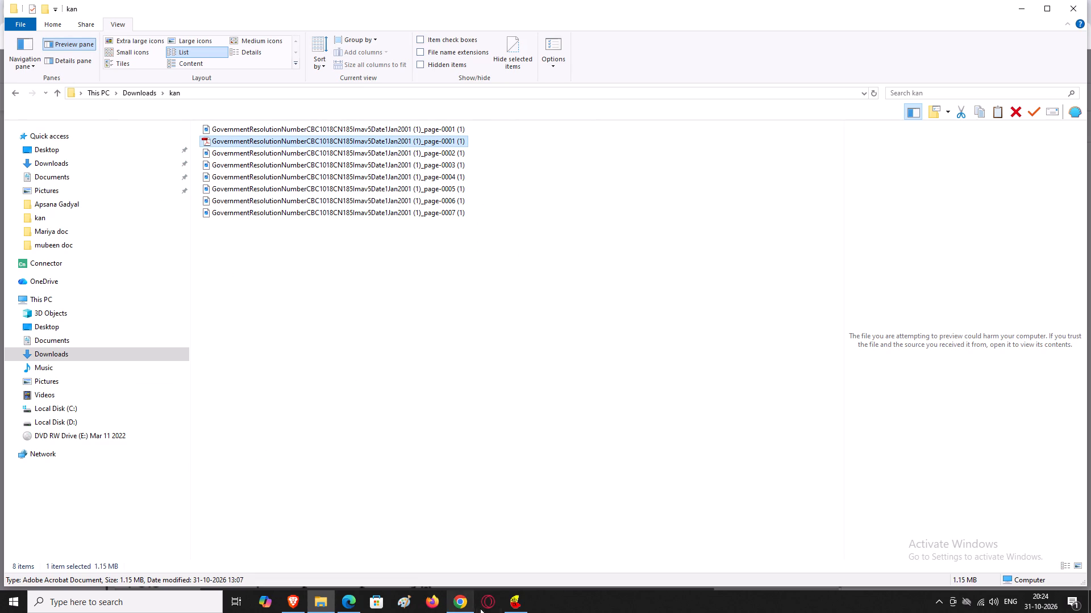
# Return to the iLovePDF editor and move the front ಜಾತಗಾರ್ text box in row 310 aside, clear of the duplicate text beneath it.
pyautogui.click(469, 604)
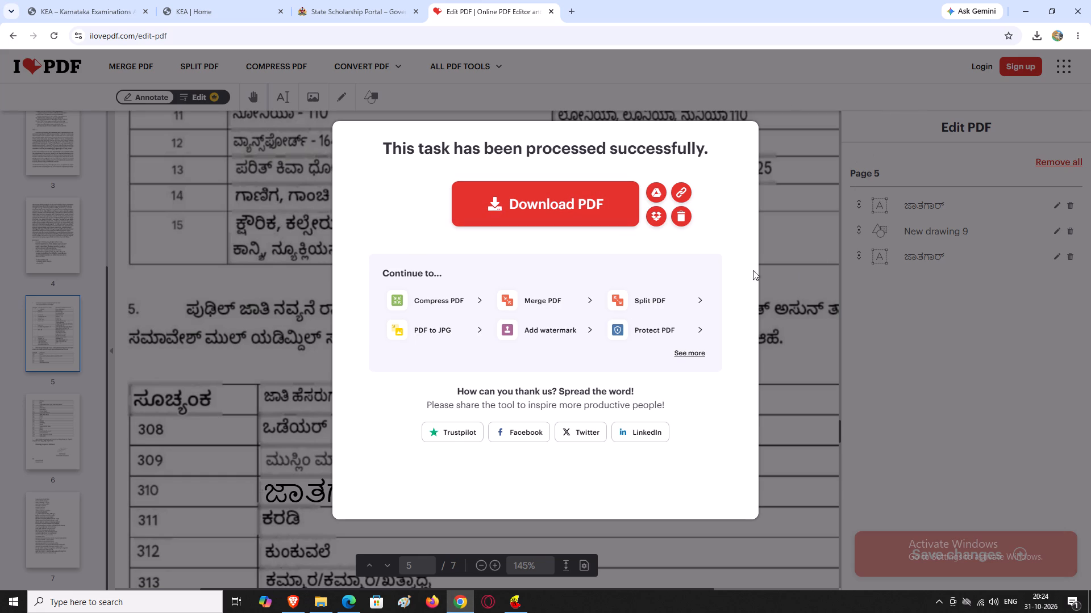
pyautogui.click(797, 191)
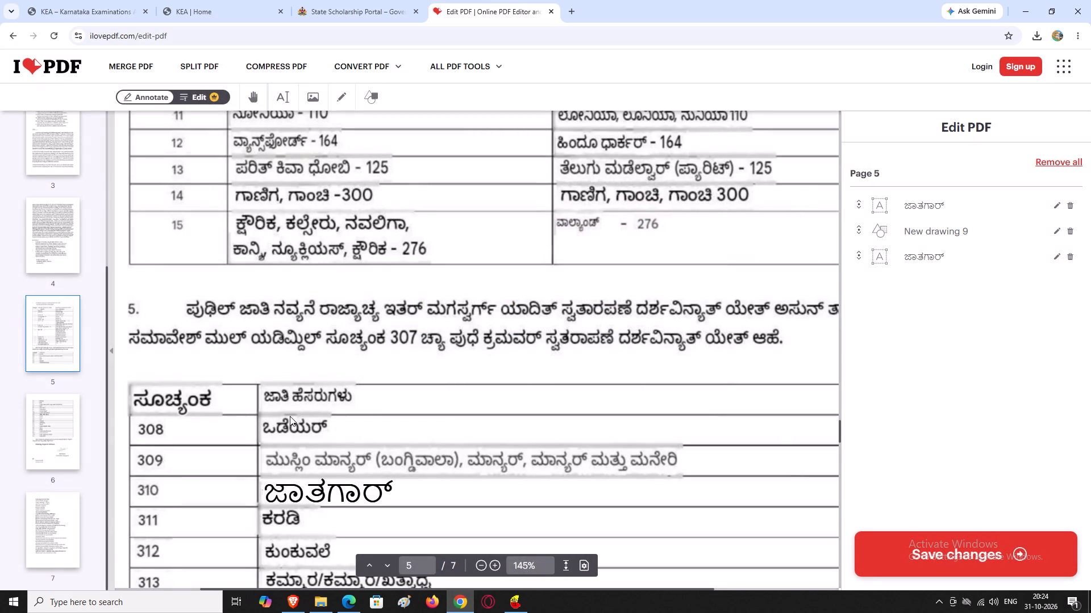
pyautogui.click(334, 497)
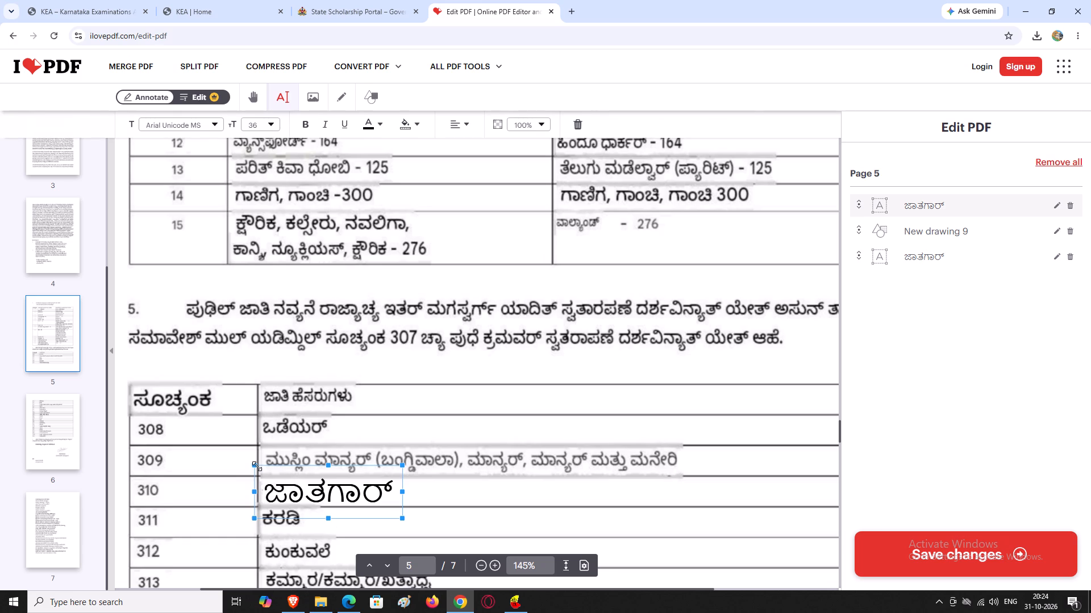
pyautogui.moveTo(257, 466); pyautogui.dragTo(323, 495)
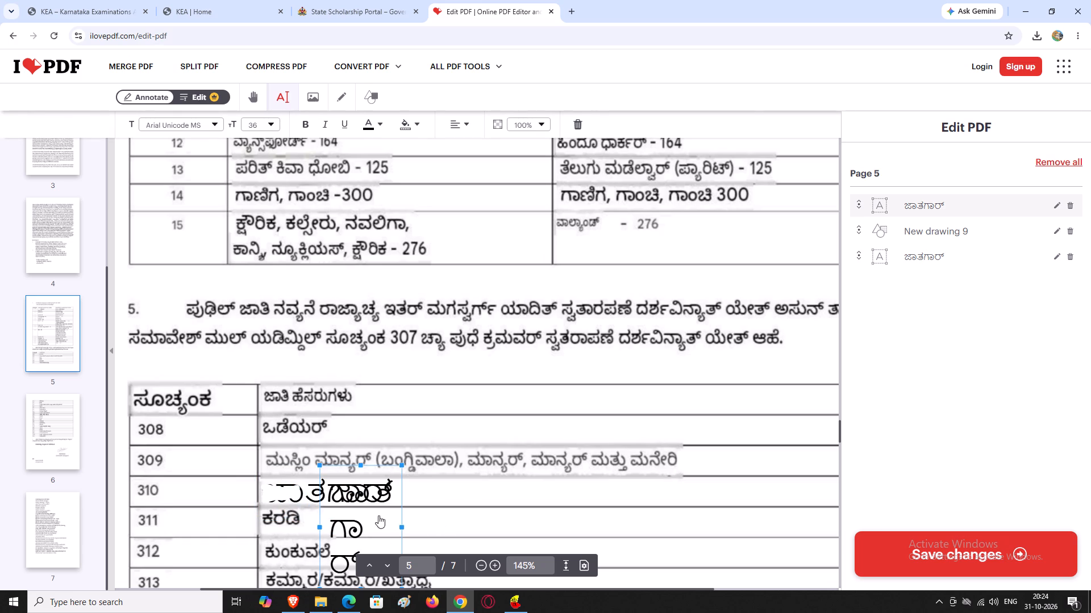
pyautogui.moveTo(400, 526); pyautogui.dragTo(526, 500)
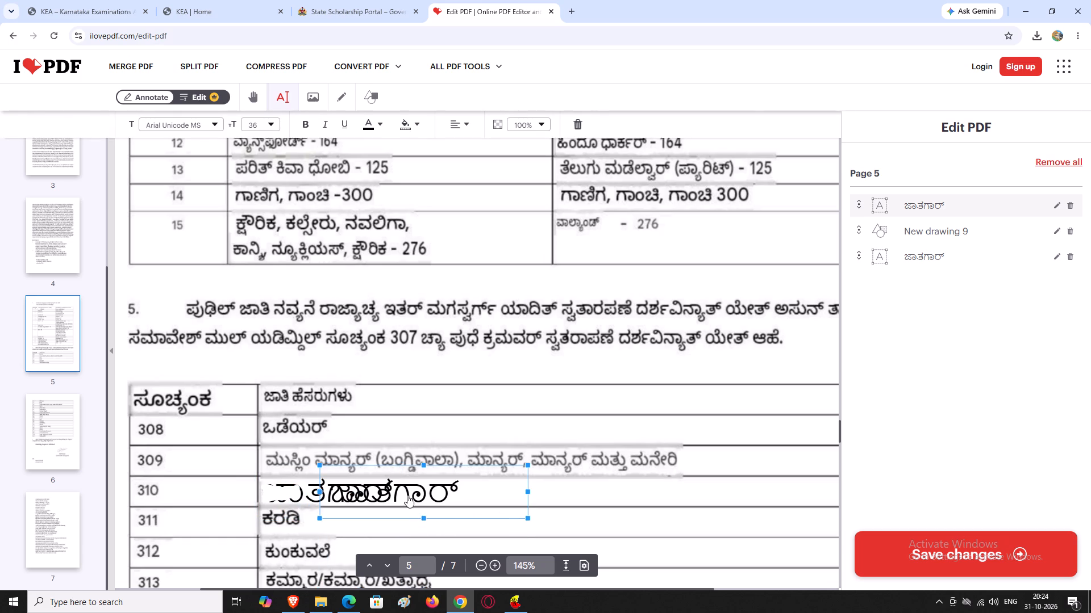
pyautogui.moveTo(415, 492); pyautogui.dragTo(486, 490)
pyautogui.moveTo(497, 517); pyautogui.dragTo(496, 507)
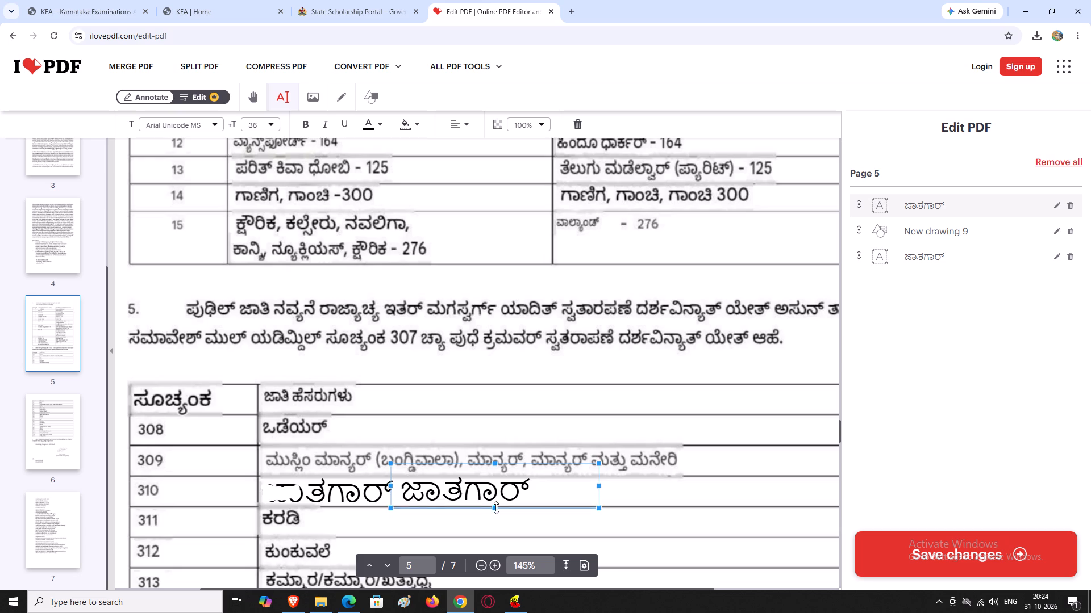
pyautogui.moveTo(496, 507); pyautogui.dragTo(497, 503)
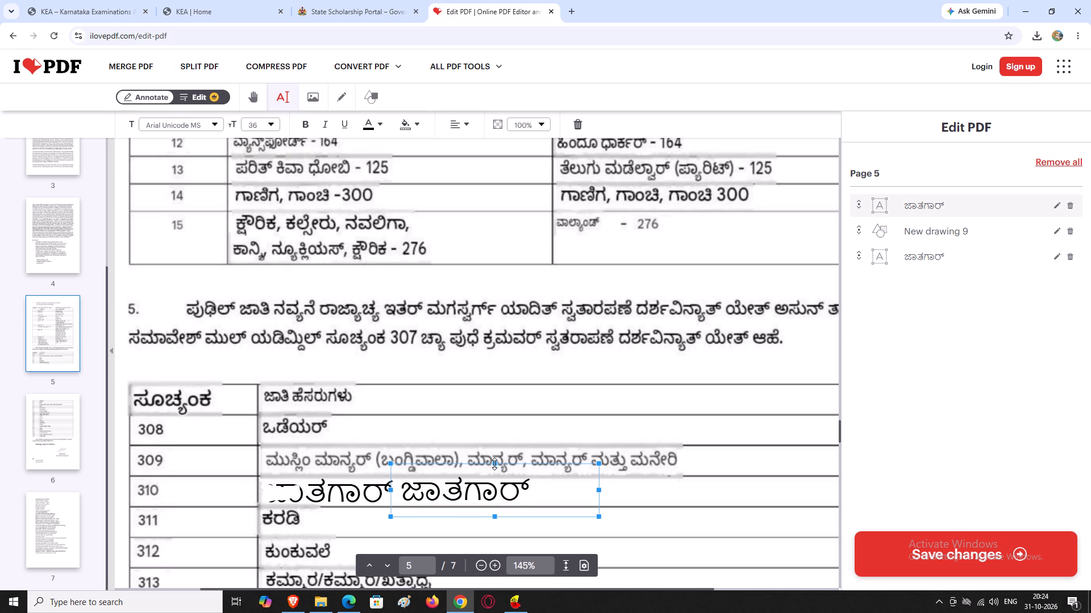
pyautogui.moveTo(494, 464); pyautogui.dragTo(501, 478)
pyautogui.moveTo(393, 463); pyautogui.dragTo(416, 467)
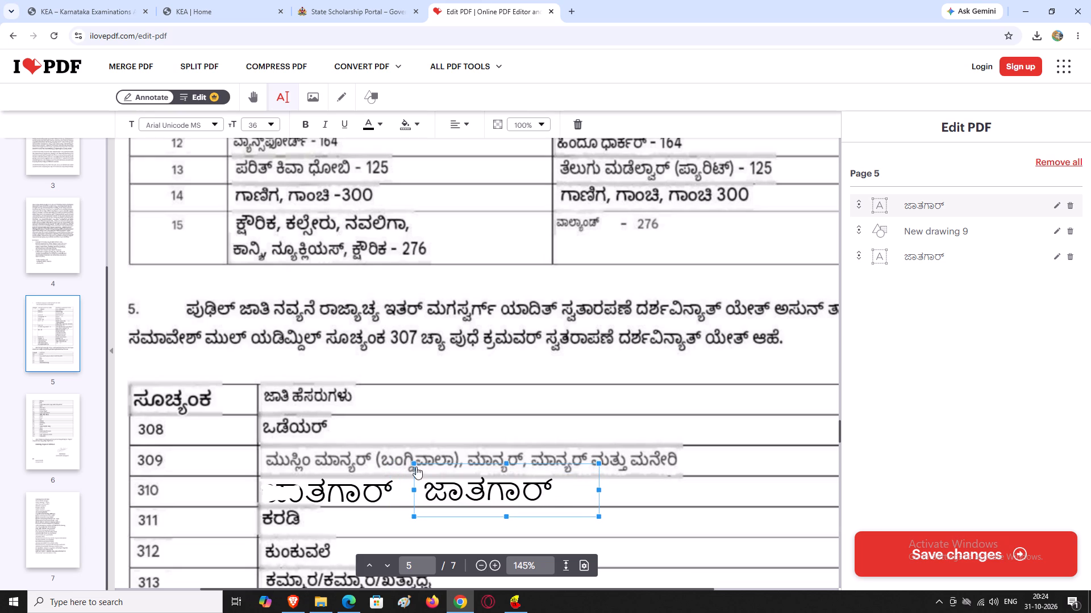
# Set the moved ಜಾತಗಾರ್ text to font size 24 and shift it down to centre it within row 310.
pyautogui.click(430, 489)
pyautogui.moveTo(427, 485); pyautogui.dragTo(515, 493)
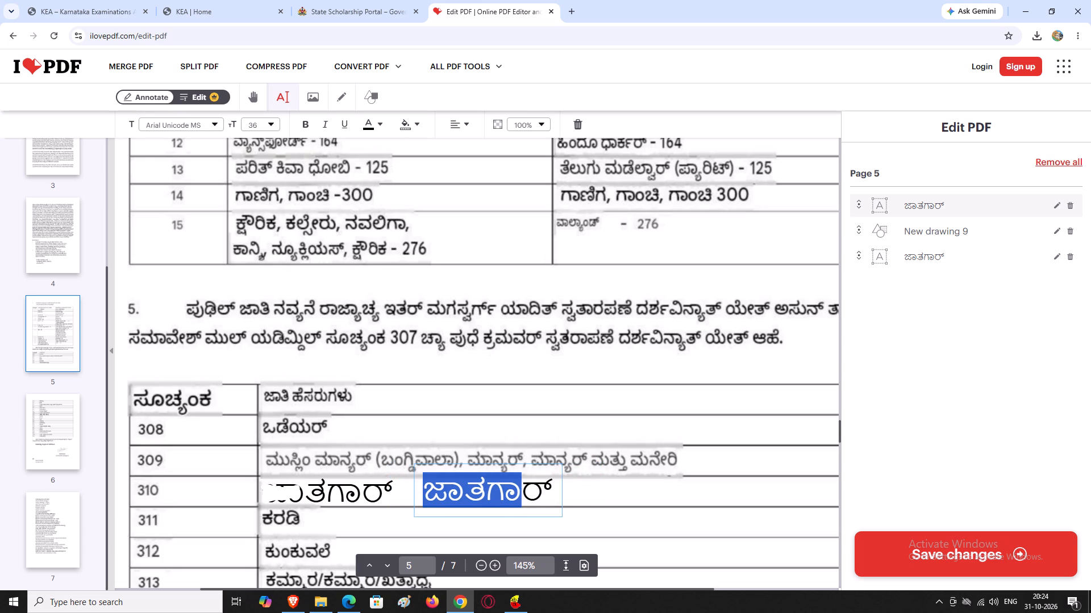
pyautogui.moveTo(515, 493); pyautogui.dragTo(543, 494)
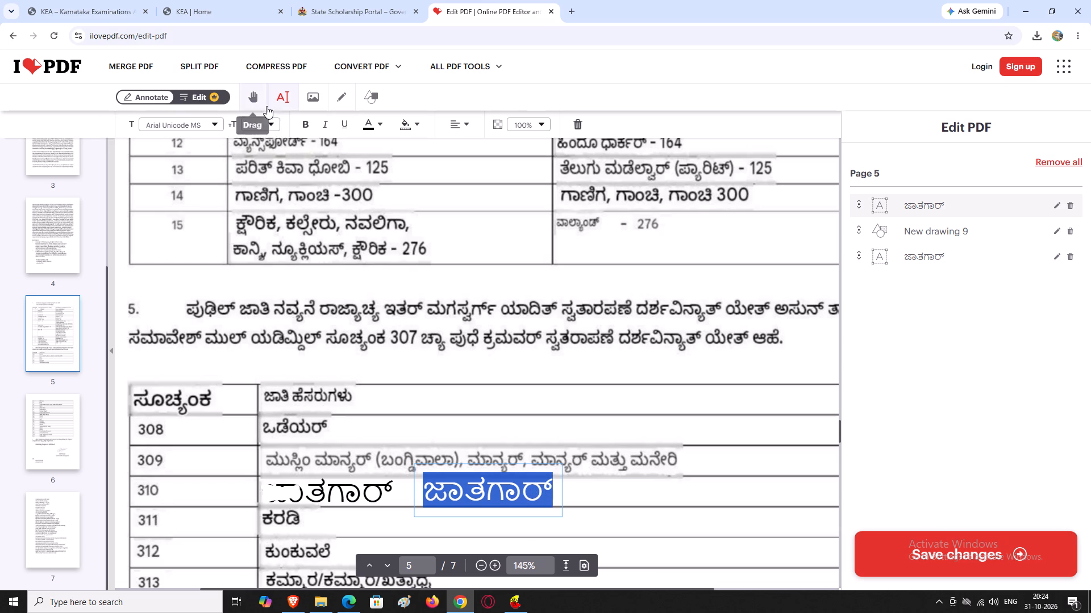
pyautogui.click(273, 120)
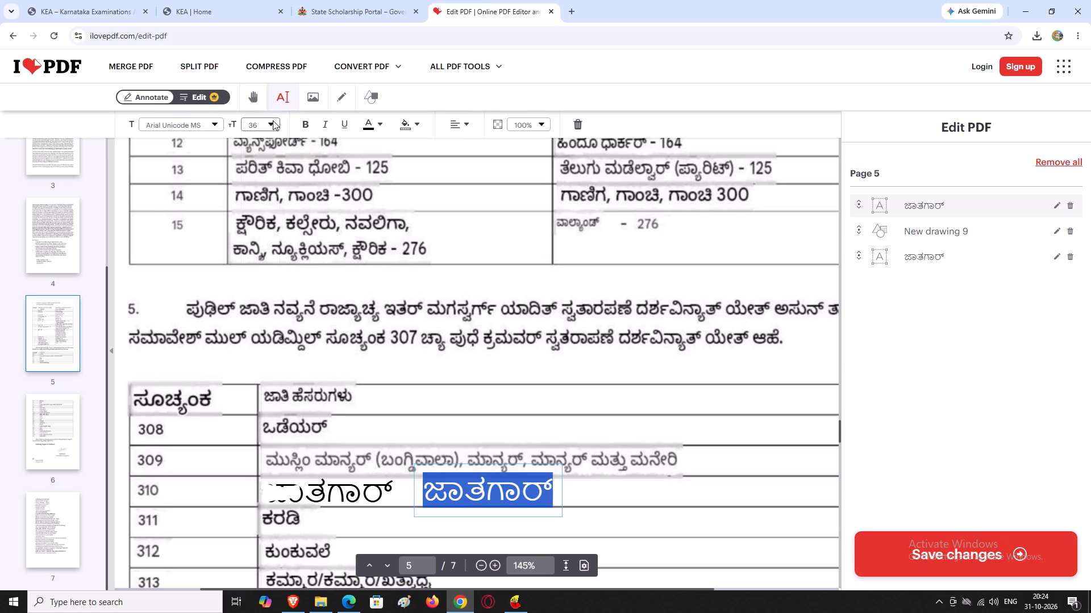
pyautogui.click(267, 231)
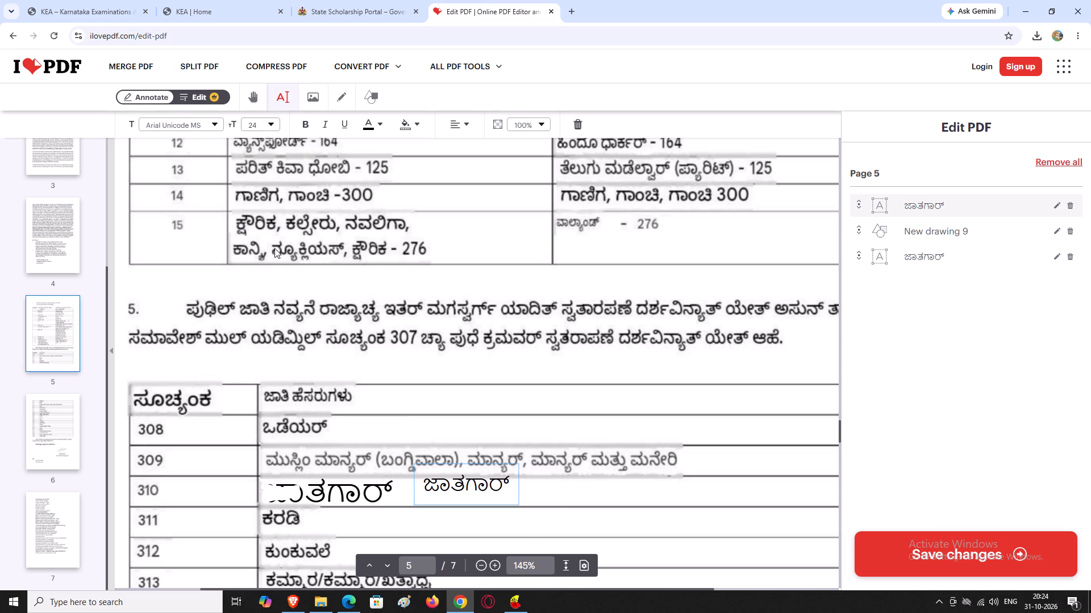
pyautogui.click(470, 505)
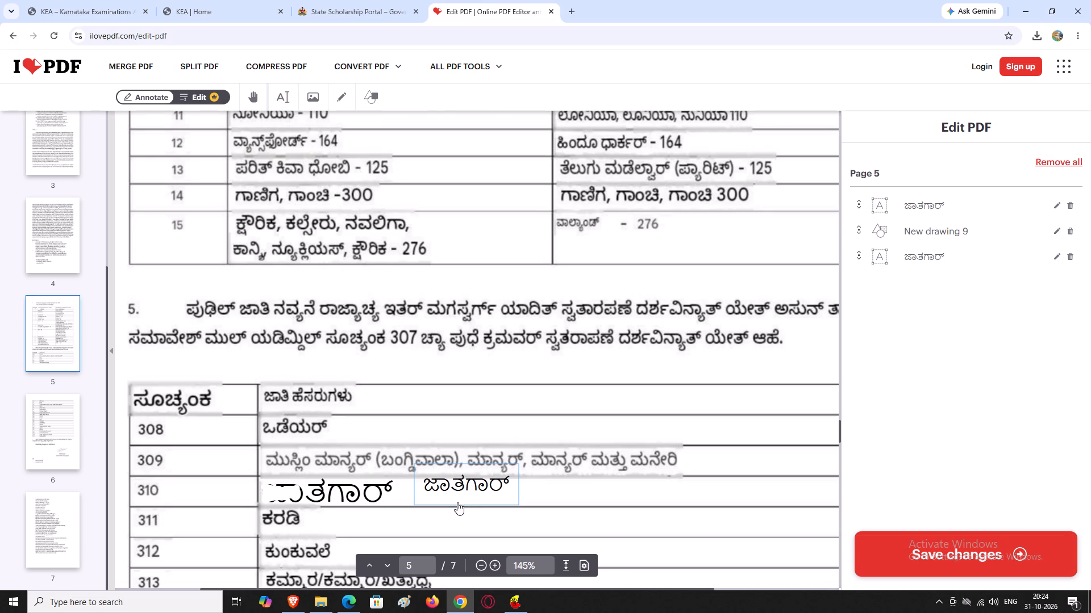
pyautogui.moveTo(456, 505); pyautogui.dragTo(457, 511)
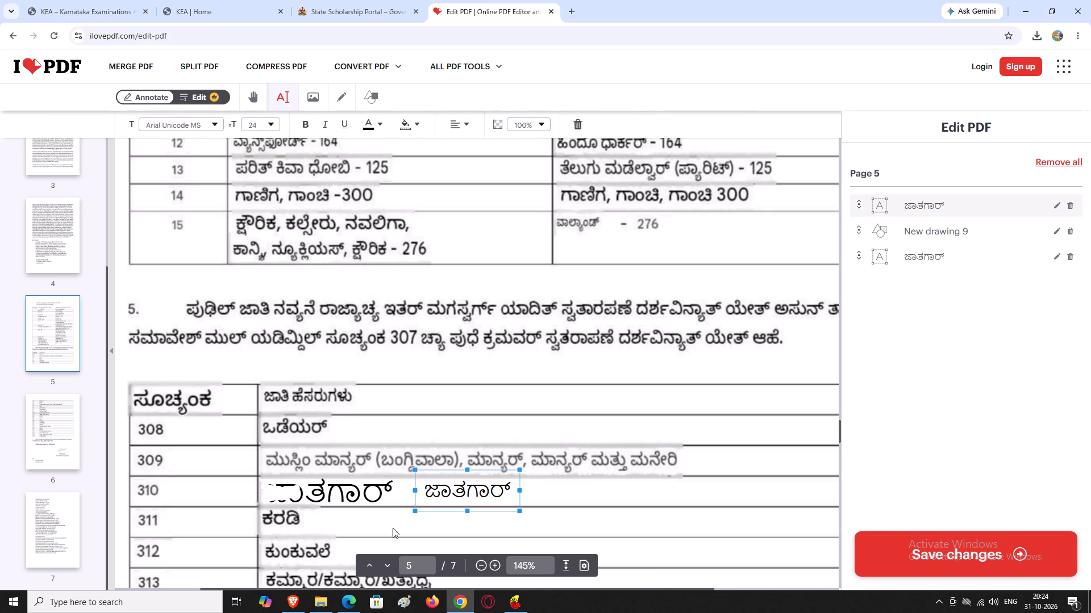
# Delete the larger duplicate ಜಾತಗಾರ್ text box at the start of the row 310 caste name cell.
pyautogui.click(385, 518)
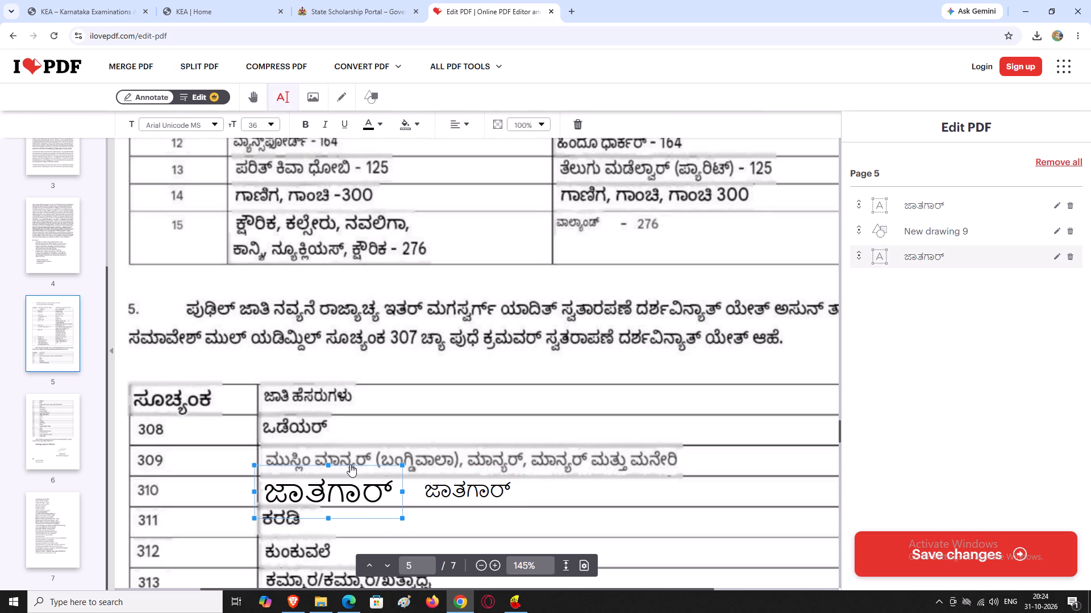
pyautogui.click(351, 462)
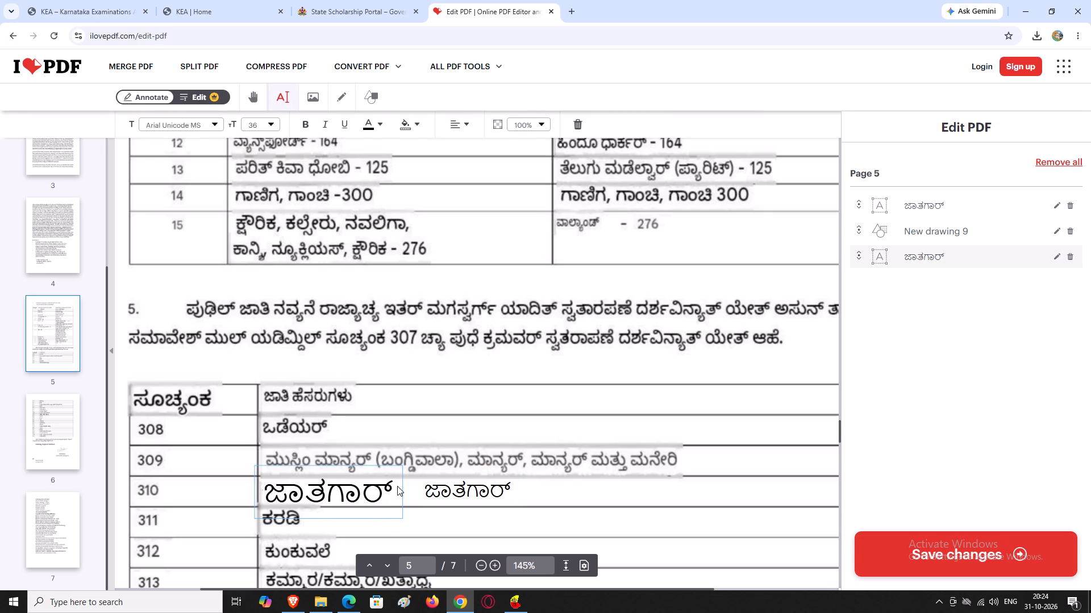
pyautogui.click(402, 485)
pyautogui.click(403, 484)
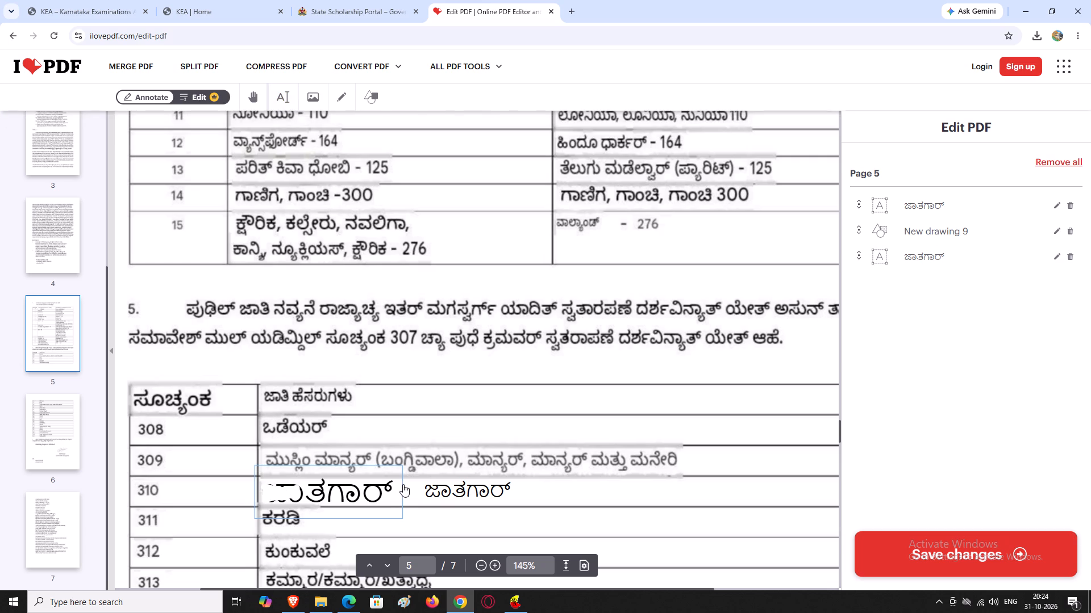
pyautogui.press('Delete')
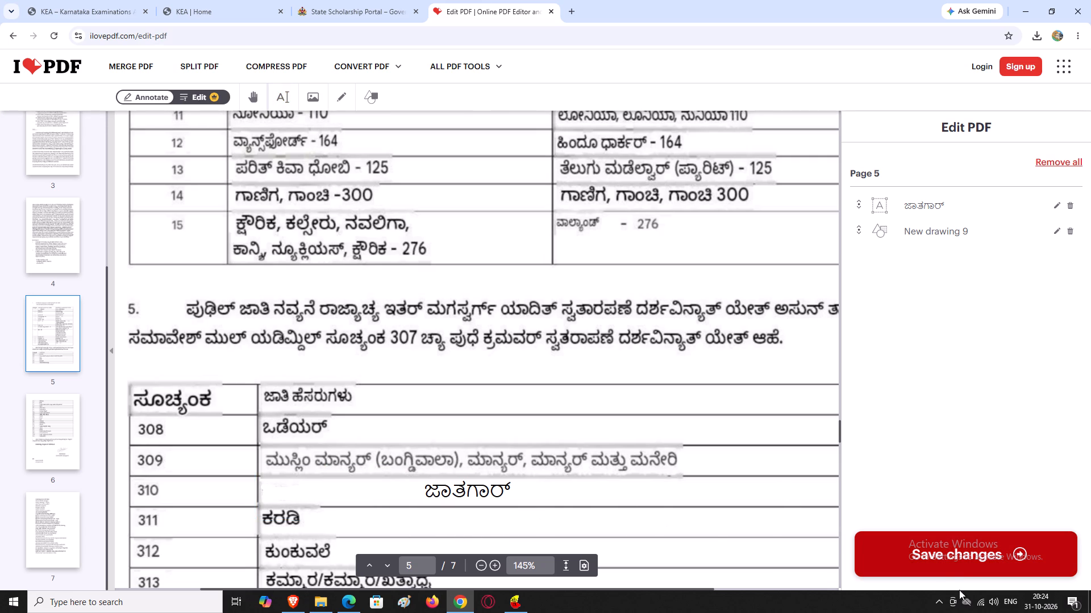
# Save the changes and download the edited PDF.
pyautogui.click(955, 565)
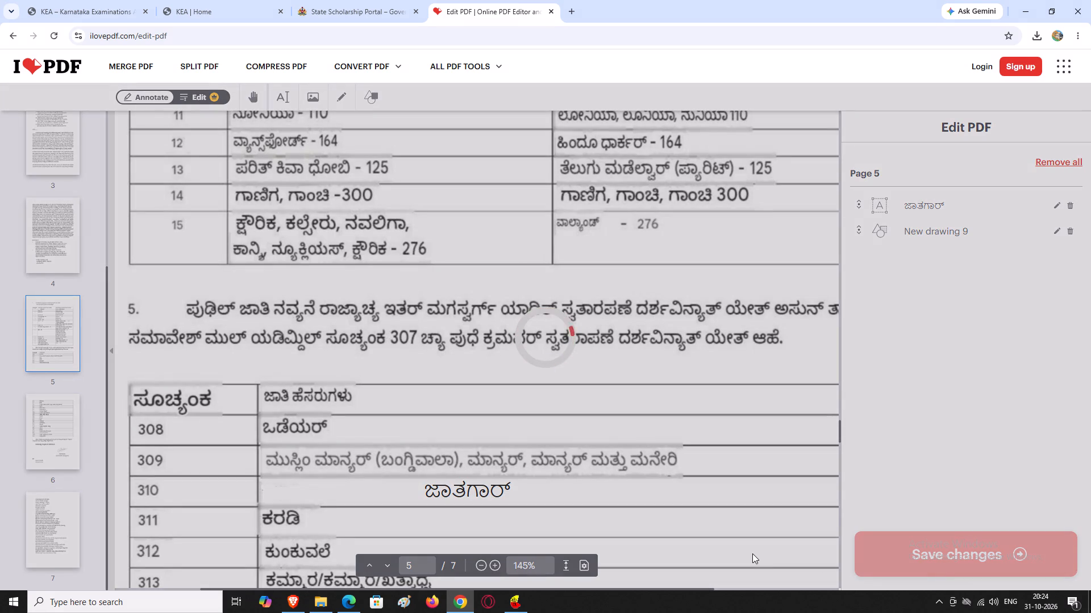
pyautogui.click(567, 180)
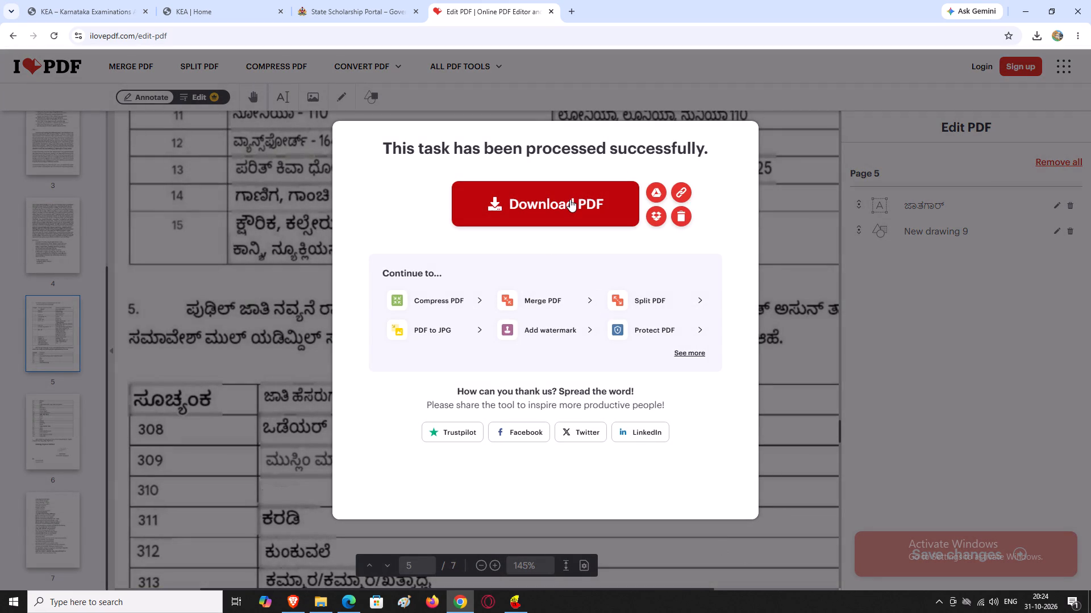
pyautogui.click(570, 200)
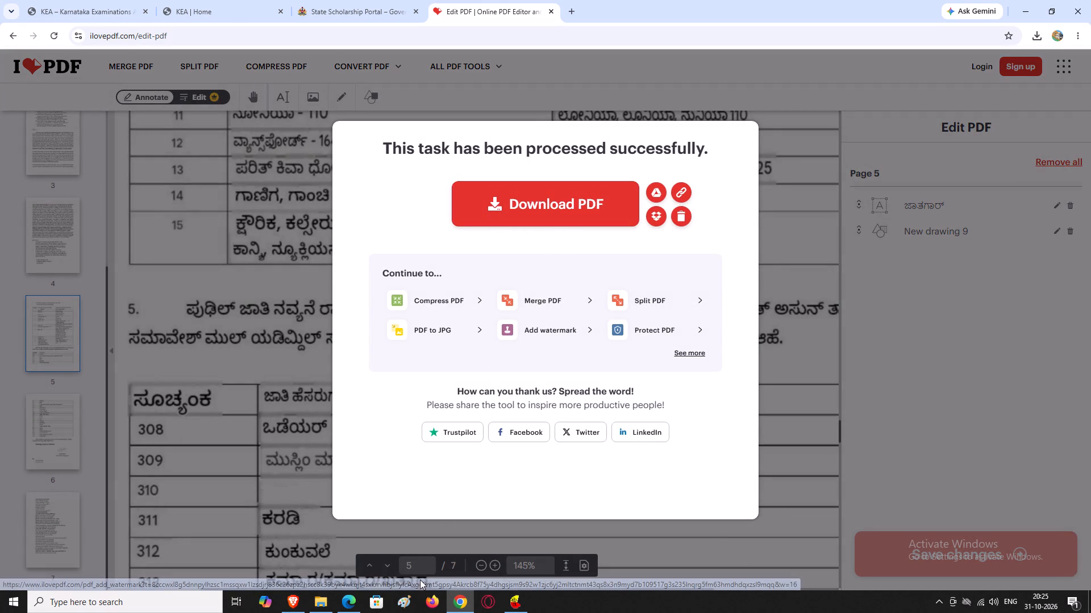
# Open the Government Resolution page-0001 (1) (1) PDF from Downloads, examine row 310 of the page 5 caste table, and close it.
pyautogui.click(315, 599)
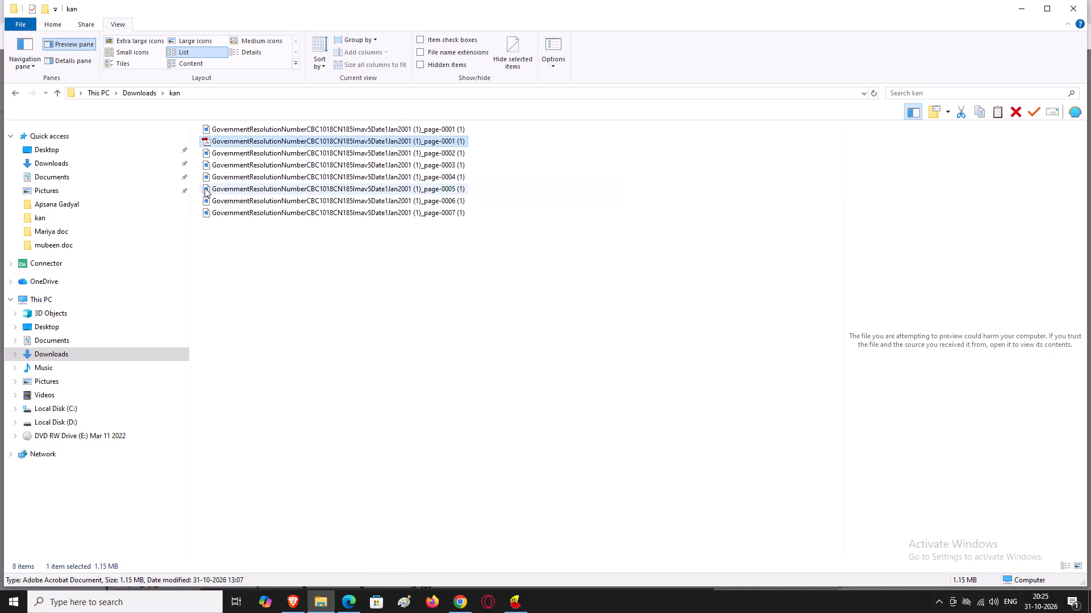
pyautogui.click(68, 161)
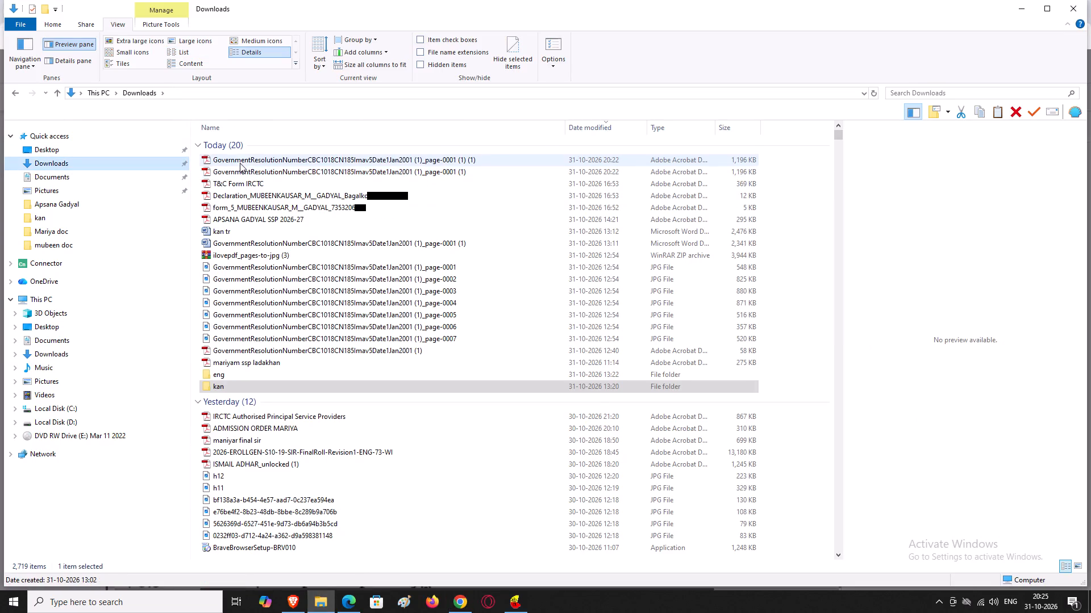
pyautogui.rightClick(243, 158)
pyautogui.click(260, 163)
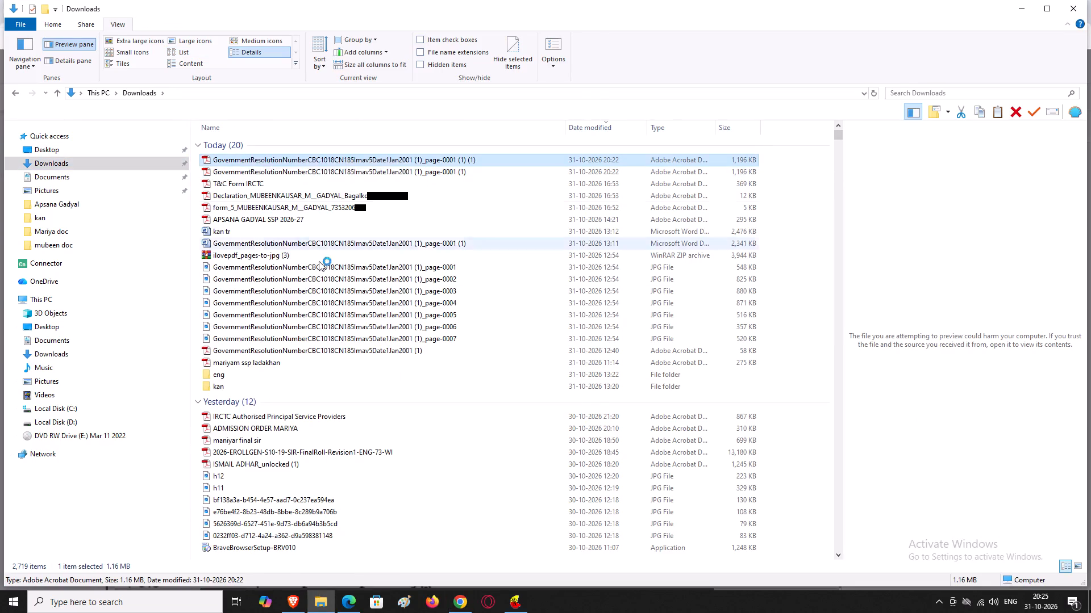
pyautogui.scroll(-20, 351, 319)
pyautogui.scroll(-15, 351, 319)
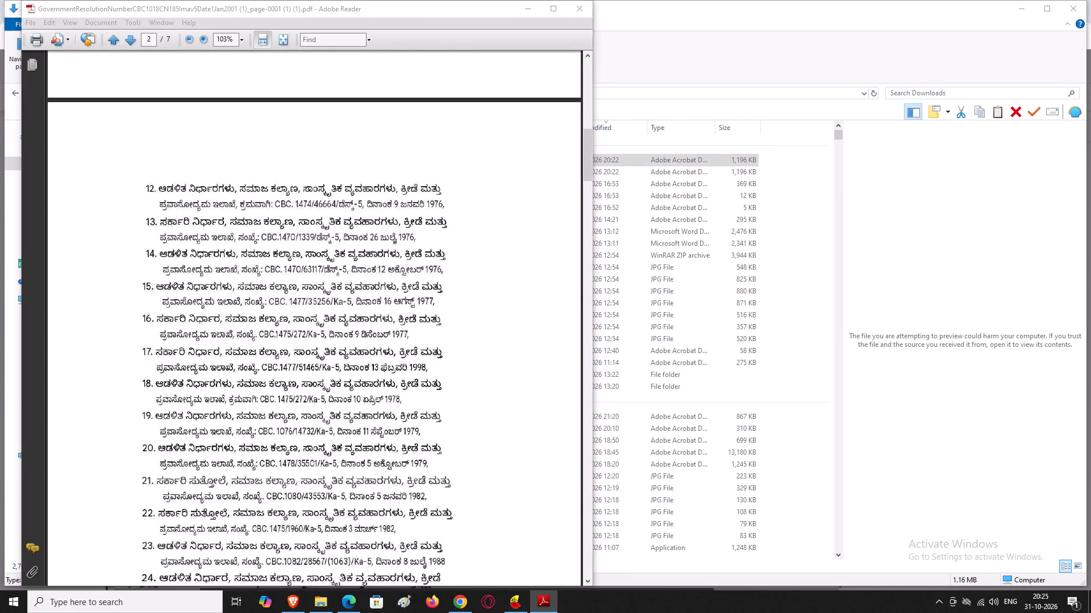
pyautogui.scroll(-17, 373, 397)
pyautogui.scroll(-17, 369, 392)
pyautogui.scroll(-8, 370, 390)
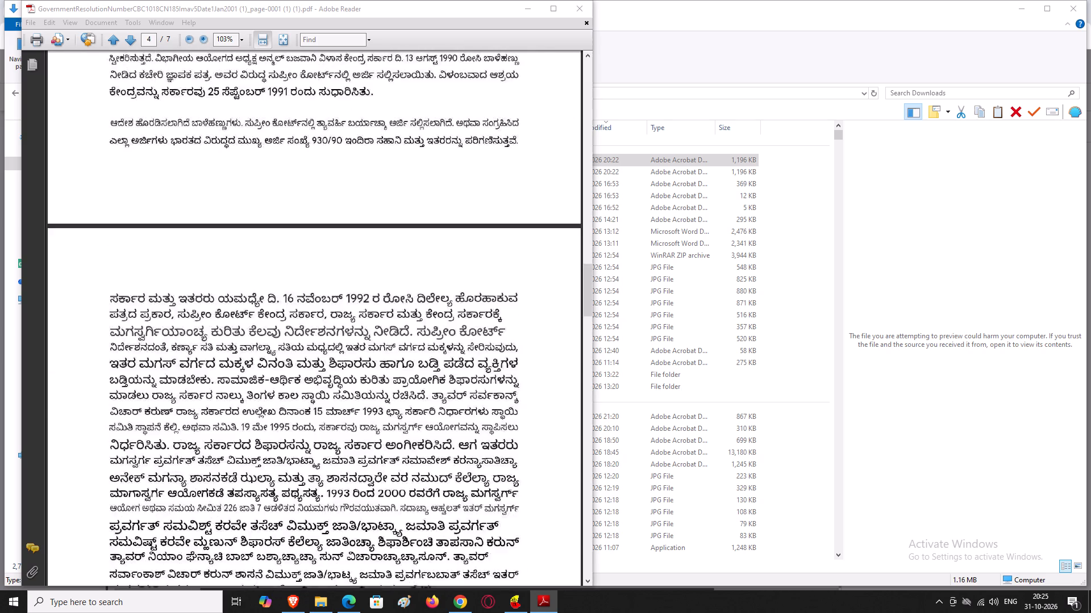
pyautogui.scroll(-18, 370, 385)
pyautogui.scroll(-16, 373, 384)
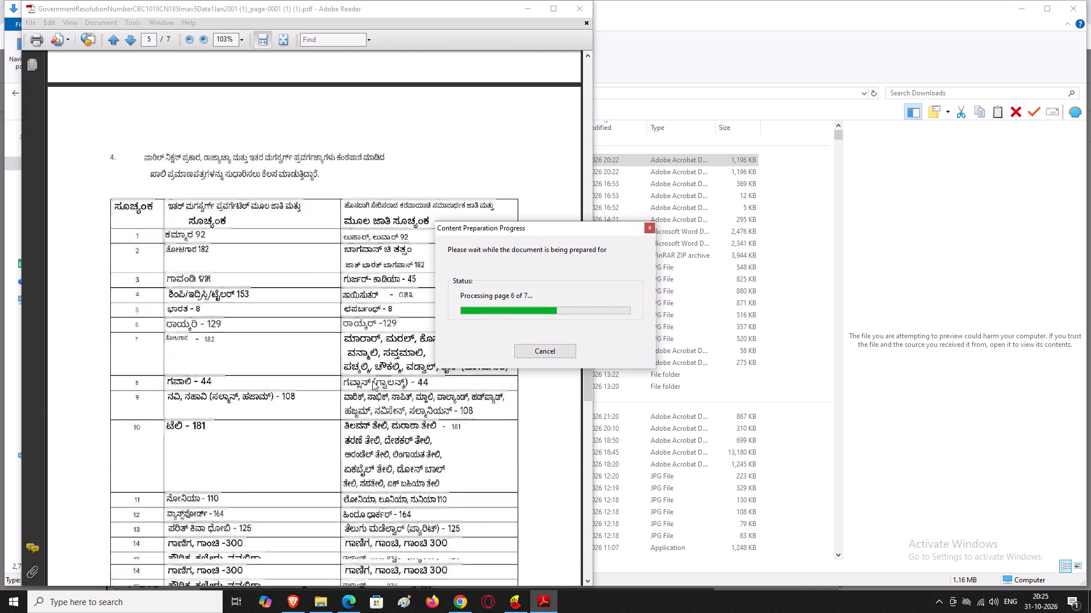
pyautogui.scroll(-10, 368, 376)
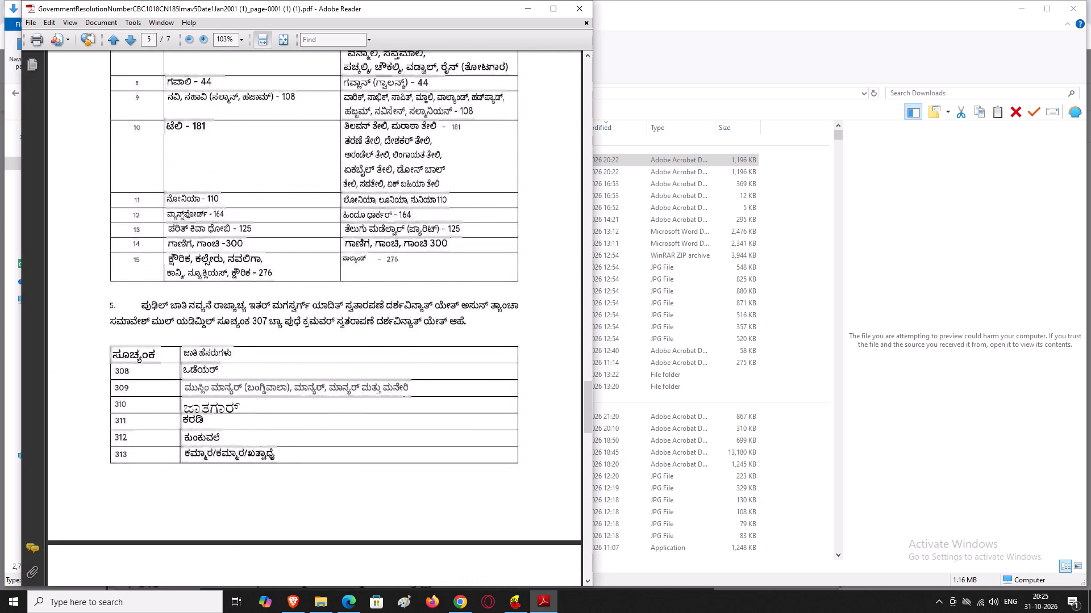
pyautogui.click(576, 7)
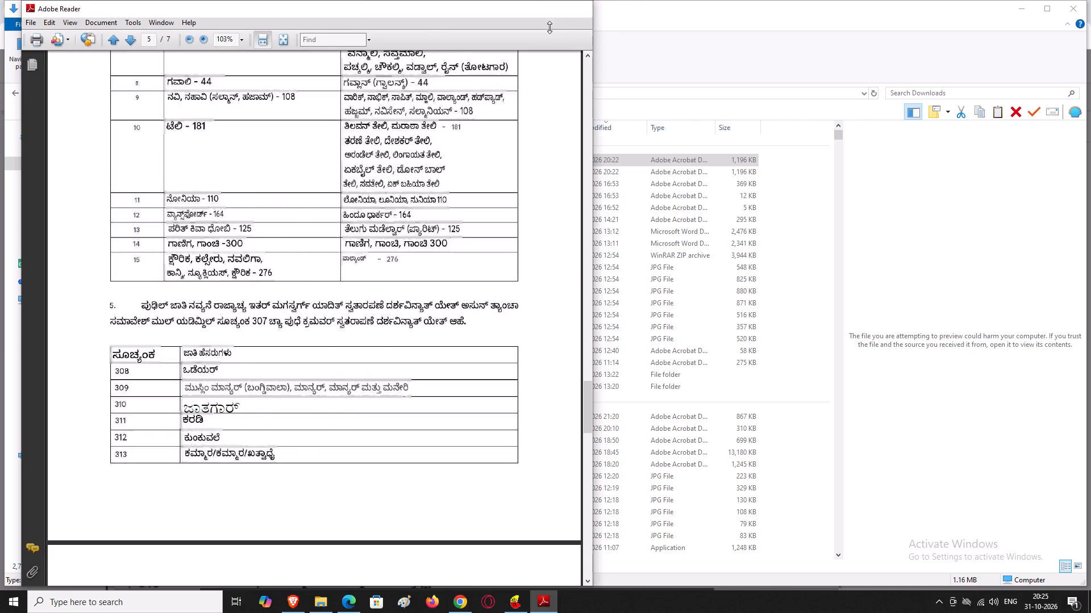
# Reopen the Government Resolution page-0001 (1) (1) PDF from Downloads, examine row 310 of the page 5 caste table, and close it.
pyautogui.click(122, 165)
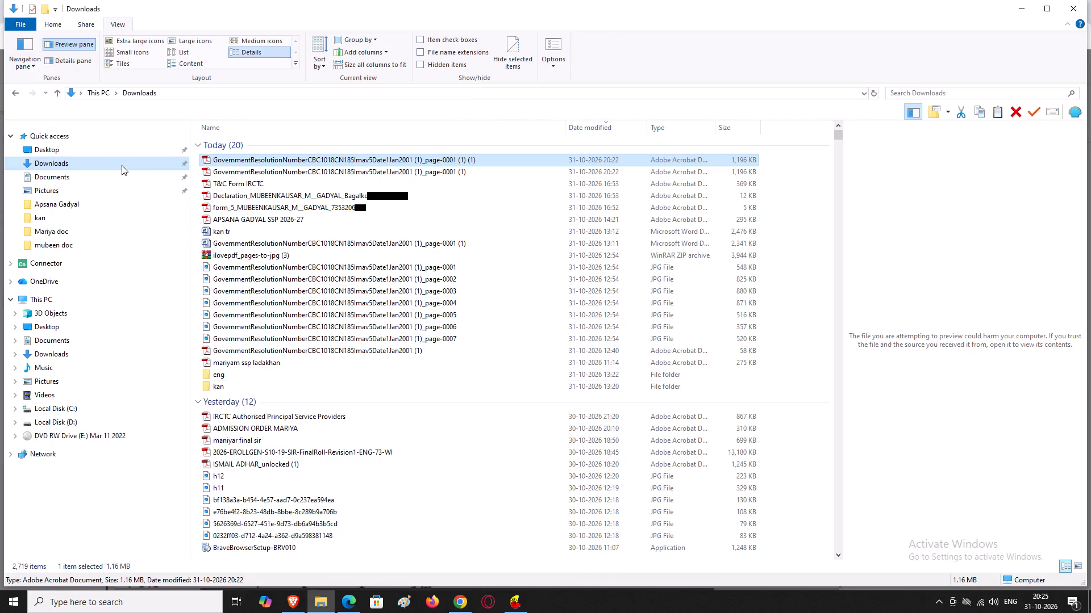
pyautogui.rightClick(288, 161)
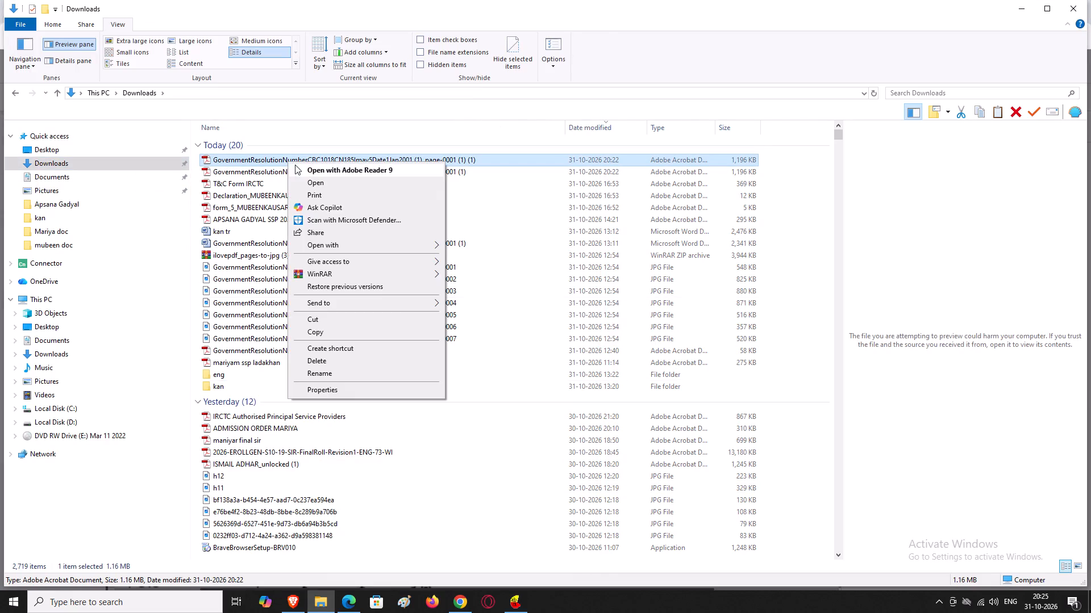
pyautogui.click(315, 169)
pyautogui.scroll(-17, 380, 306)
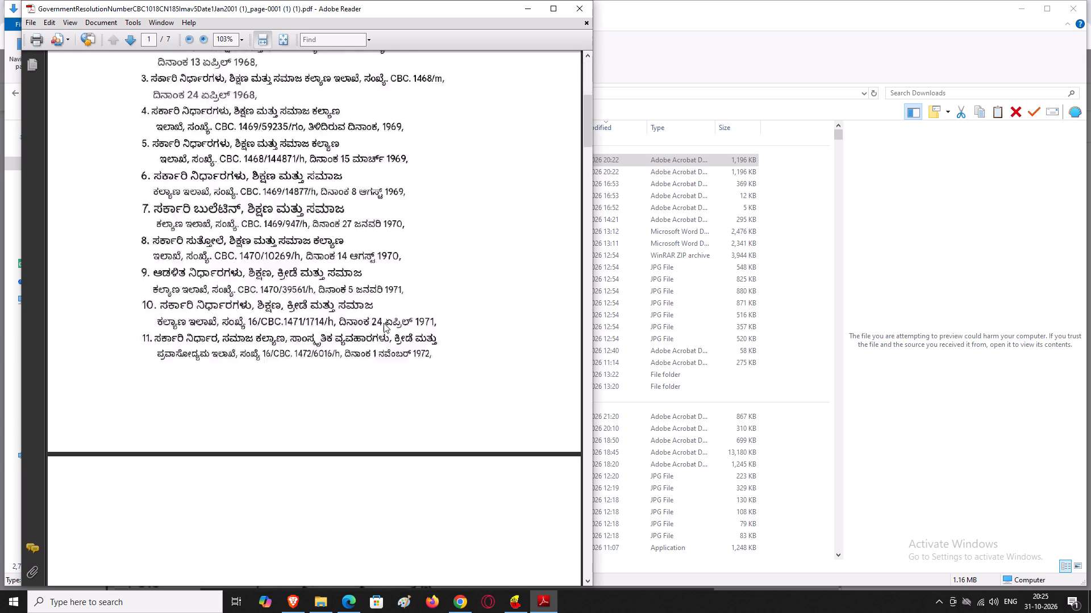
pyautogui.scroll(-20, 384, 323)
pyautogui.scroll(-20, 384, 323)
pyautogui.scroll(-15, 384, 323)
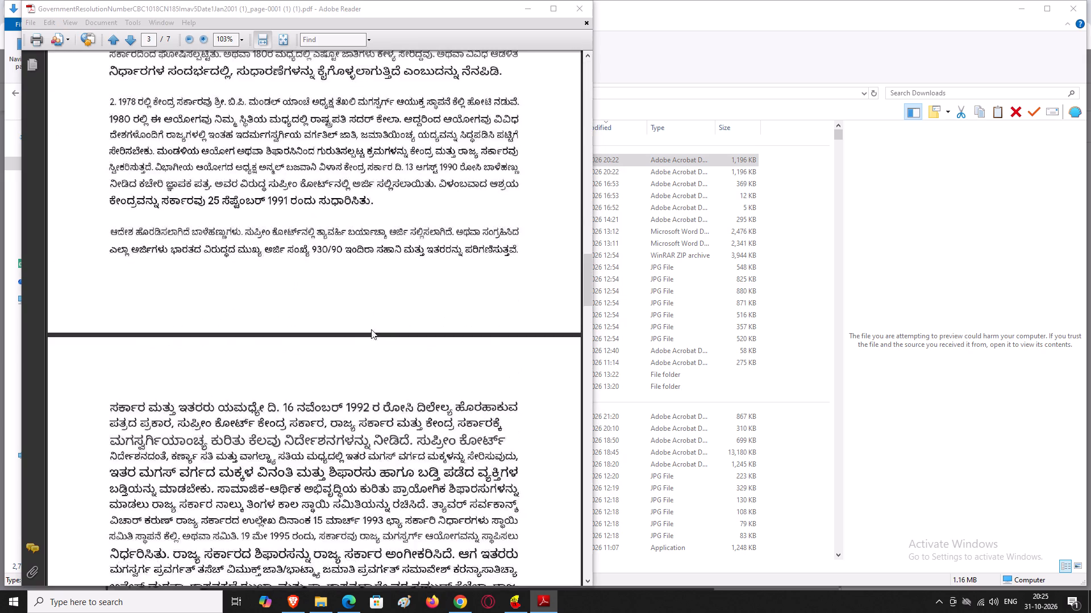
pyautogui.scroll(-20, 371, 329)
pyautogui.scroll(-13, 371, 329)
pyautogui.scroll(-9, 364, 314)
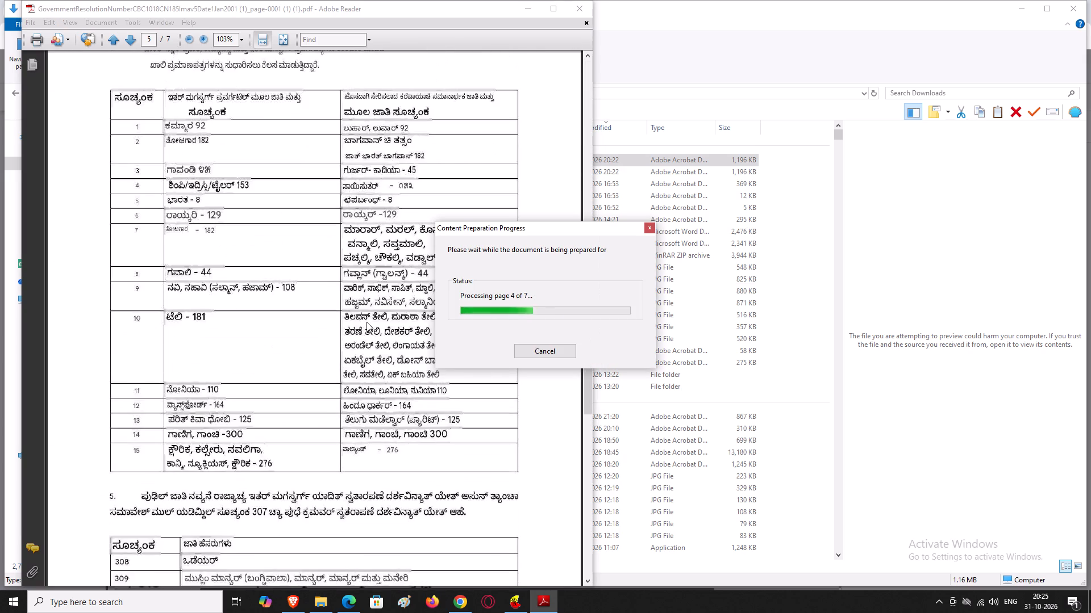
pyautogui.scroll(-10, 364, 311)
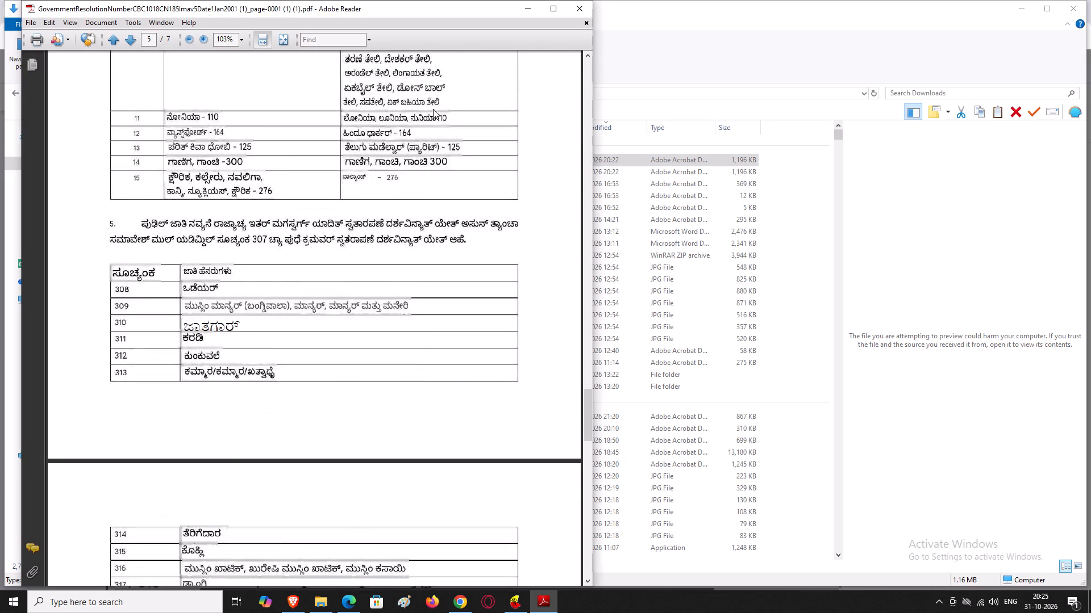
pyautogui.click(580, 8)
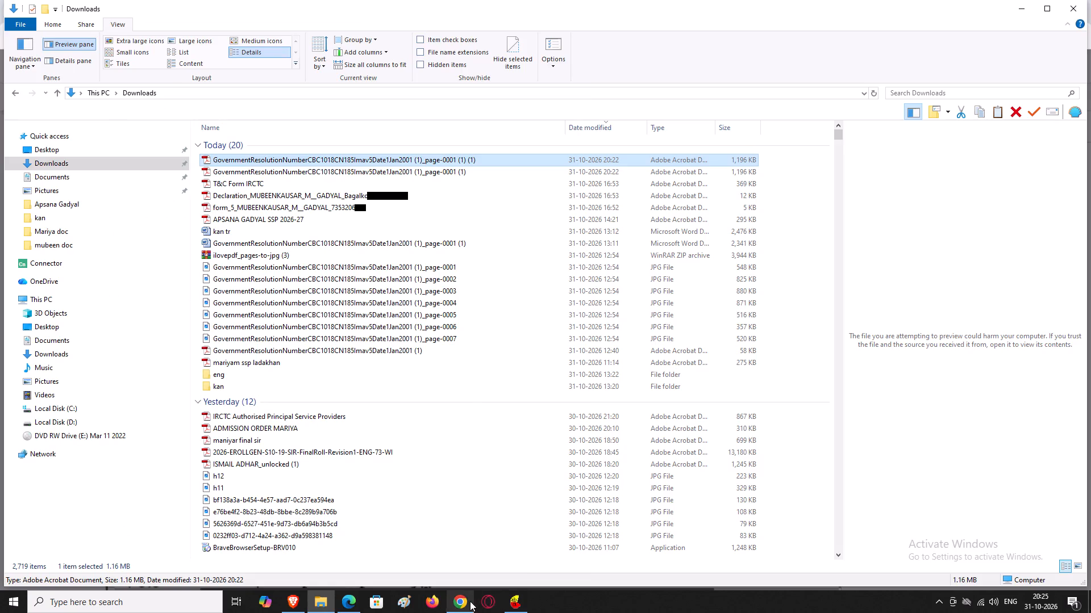
# Switch back to iLovePDF in Chrome and download the processed PDF again.
pyautogui.click(470, 601)
pyautogui.click(563, 208)
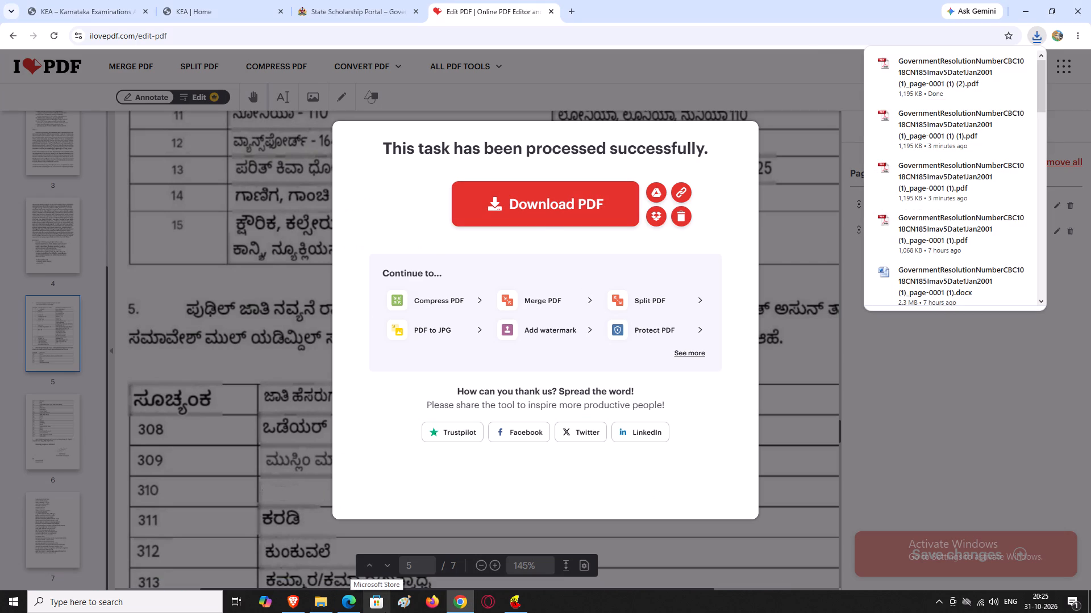
# Open the newest Government Resolution page-0001 (1) (2) PDF from Downloads, examine row 310 of the page 5 caste table, and close it.
pyautogui.click(324, 602)
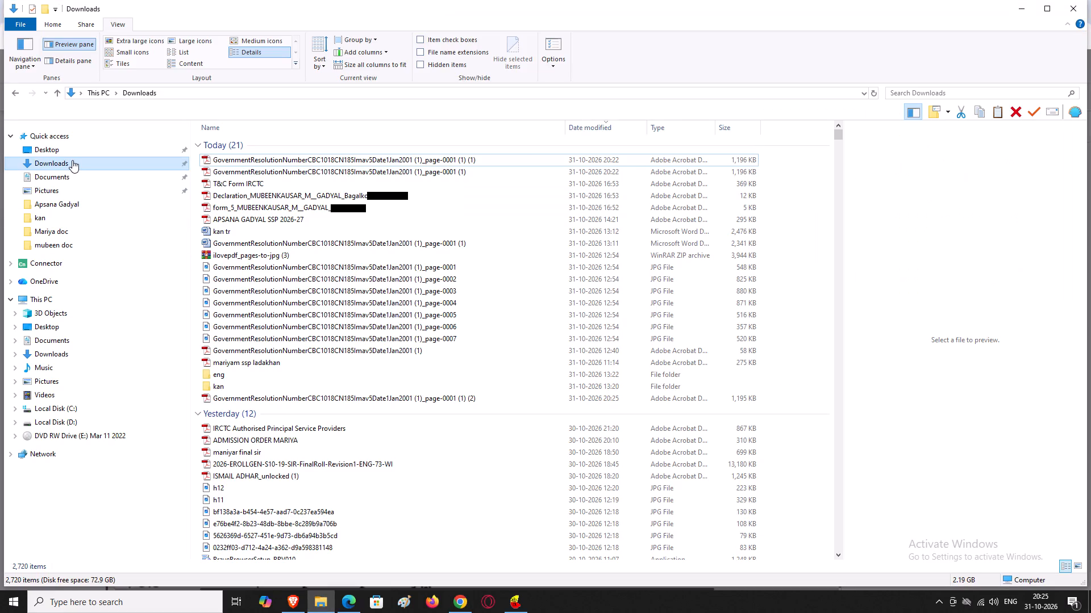
pyautogui.click(72, 160)
pyautogui.rightClick(322, 159)
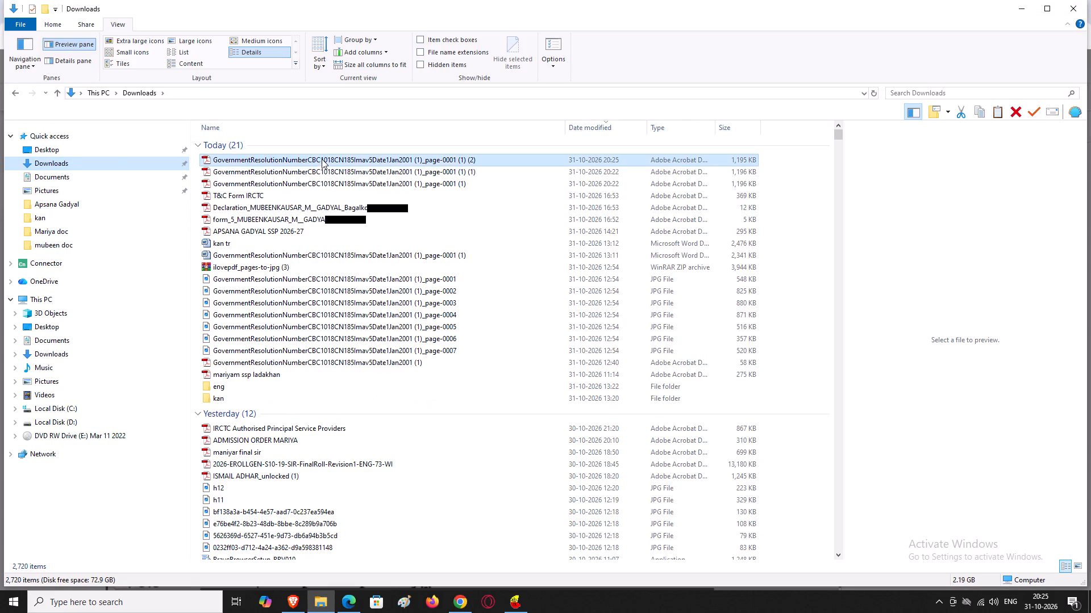
pyautogui.click(361, 169)
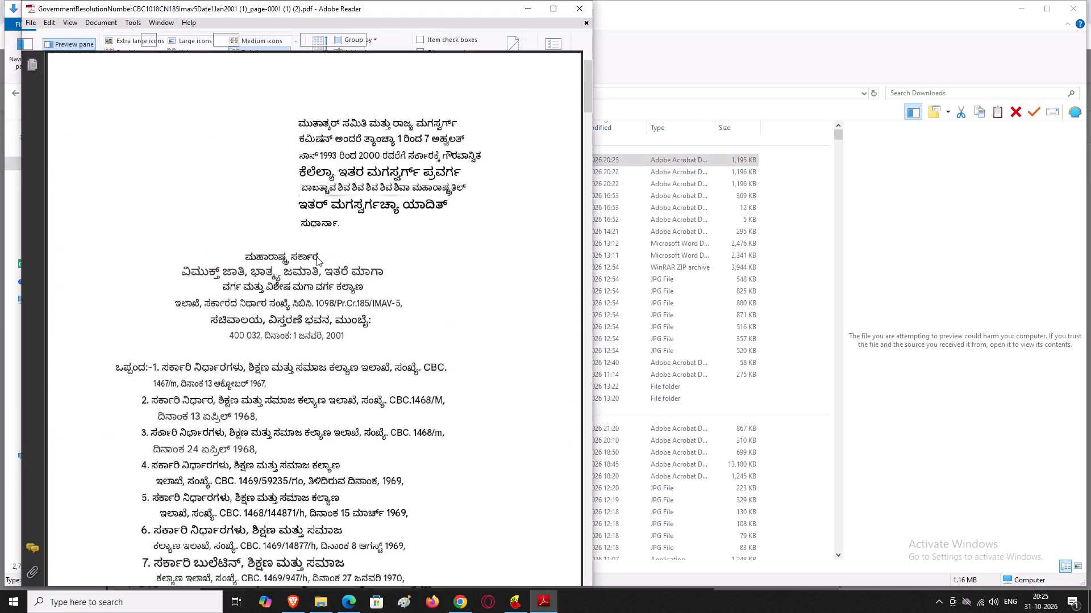
pyautogui.scroll(-9, 317, 257)
pyautogui.scroll(-20, 327, 271)
pyautogui.scroll(-13, 327, 271)
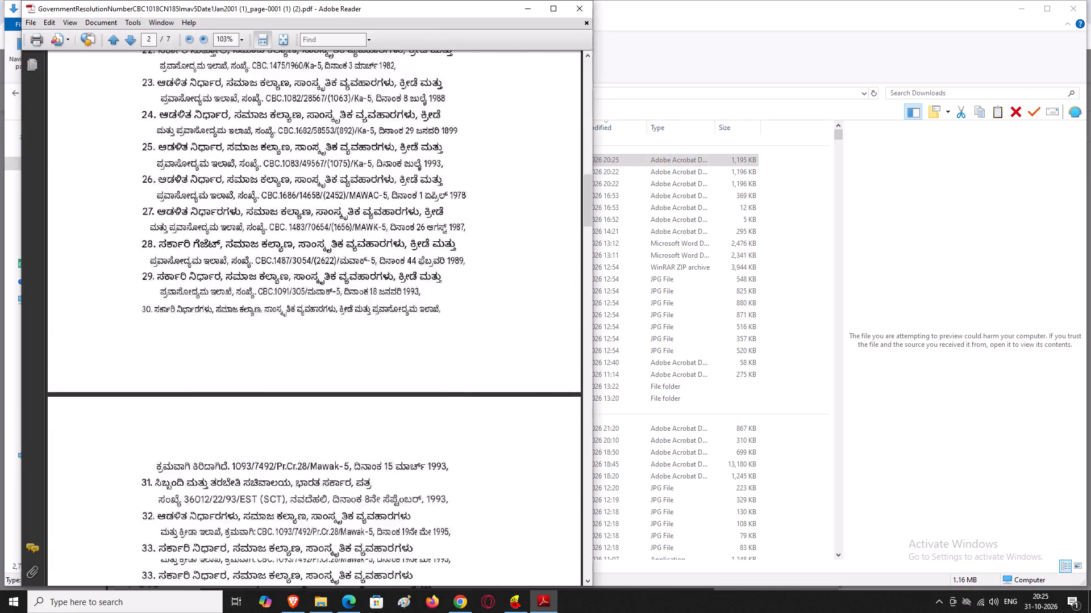
pyautogui.scroll(-20, 338, 265)
pyautogui.scroll(-20, 338, 265)
pyautogui.scroll(-16, 338, 265)
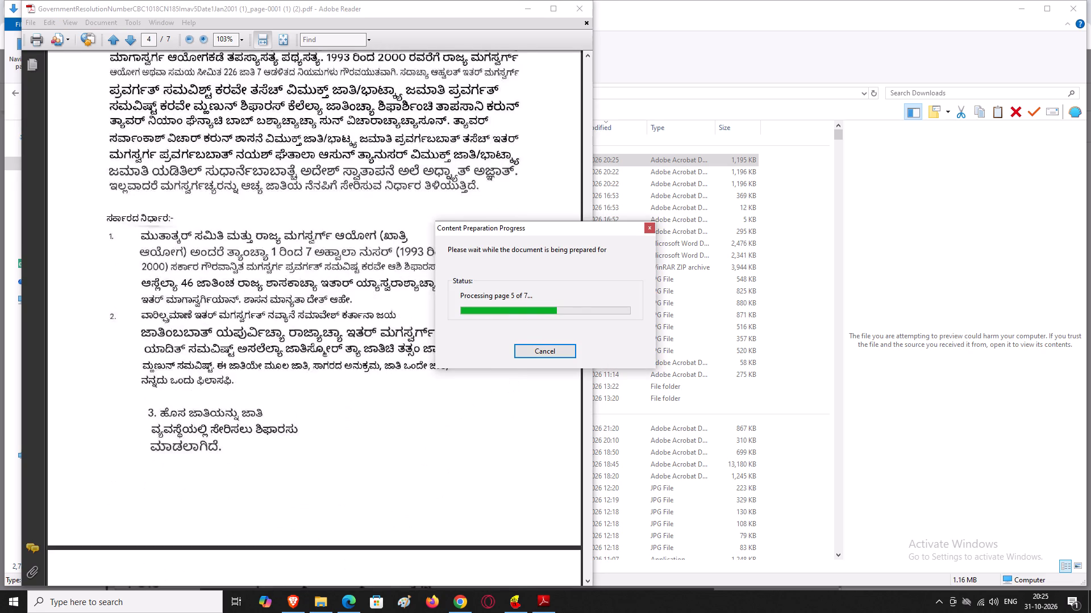
pyautogui.scroll(-20, 357, 268)
pyautogui.scroll(-8, 353, 261)
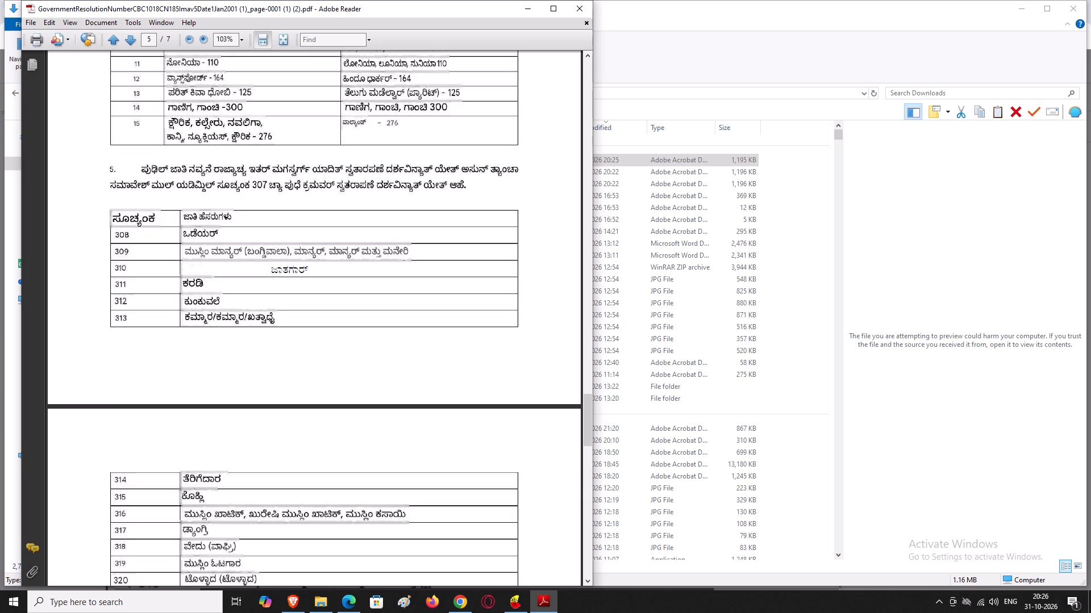
pyautogui.click(576, 4)
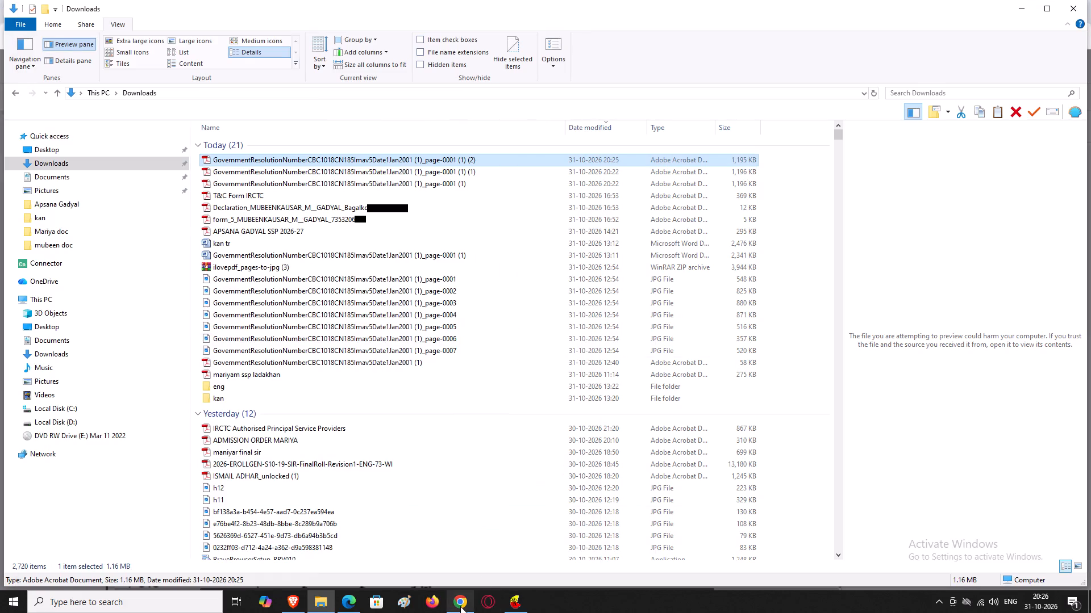
# Return to the iLovePDF editor in Chrome, dismiss the download dialog, and delete the ಜಾತಗಾರ್ text box in row 310.
pyautogui.click(460, 606)
pyautogui.click(785, 174)
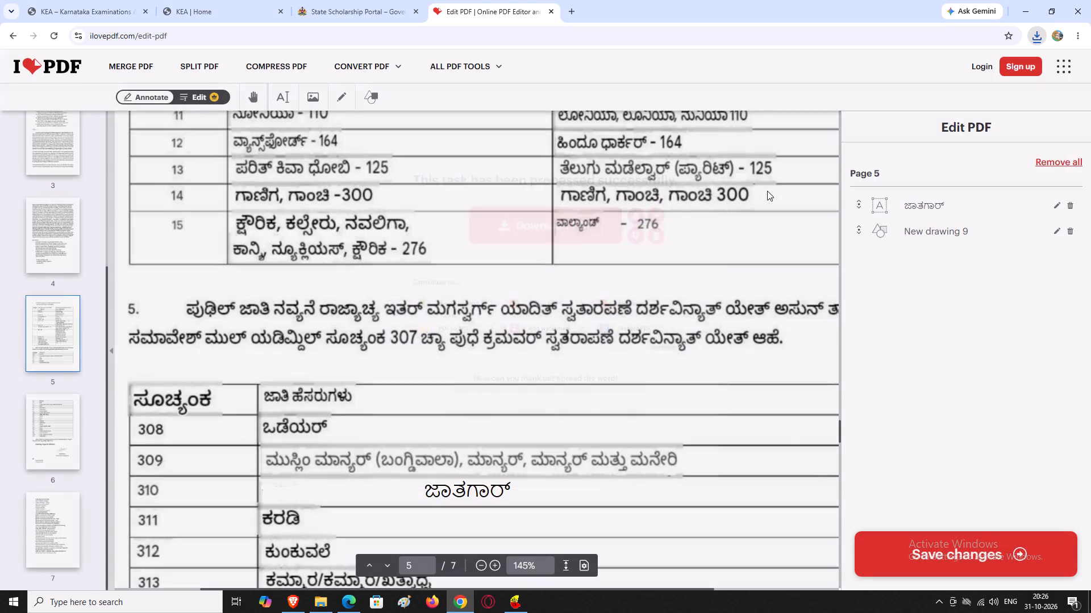
pyautogui.click(426, 486)
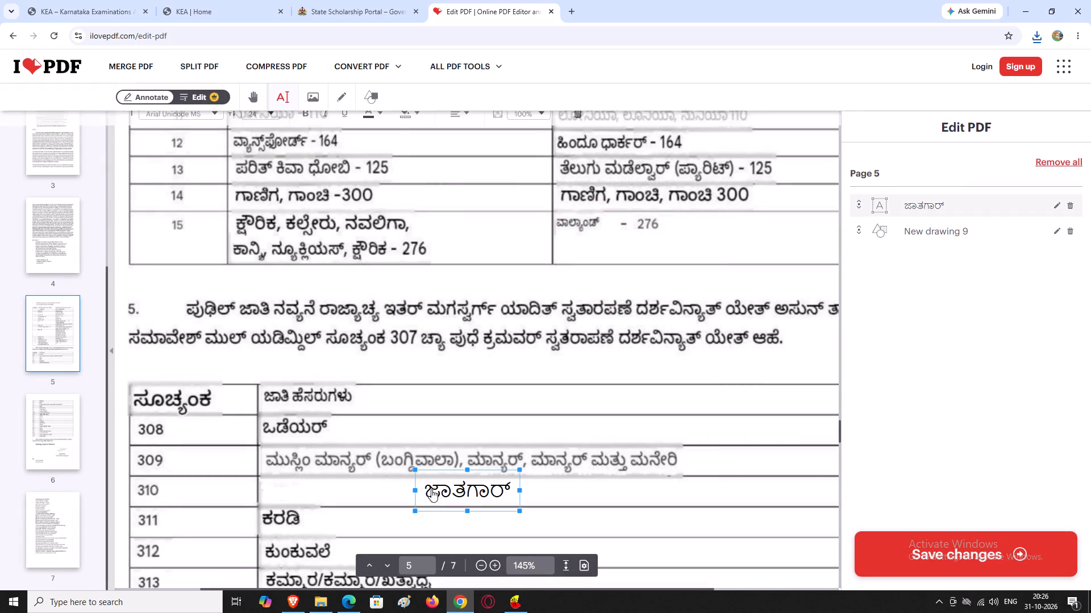
pyautogui.click(461, 471)
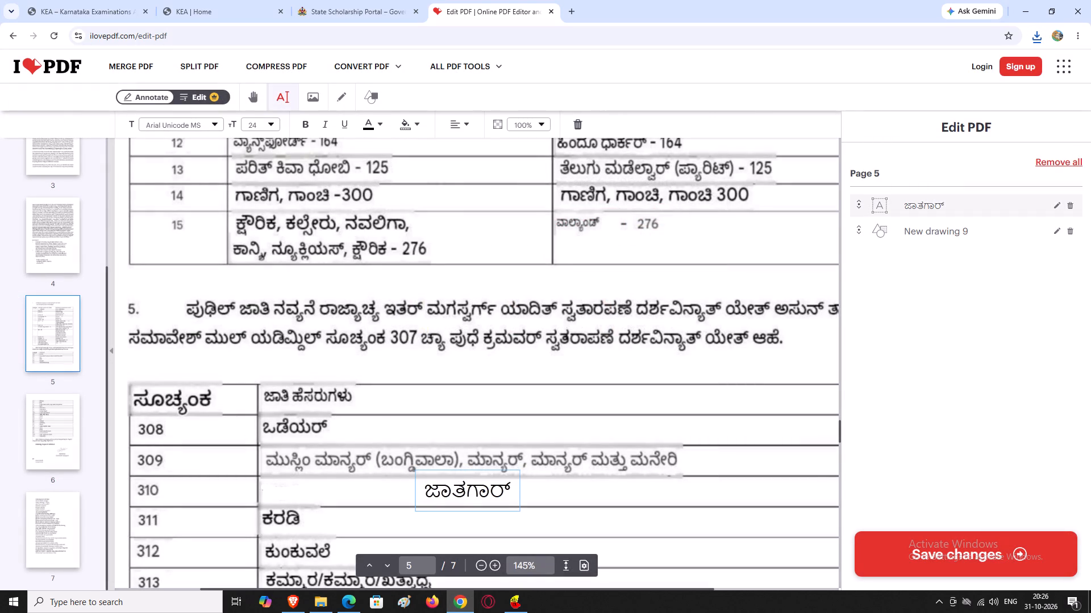
pyautogui.click(463, 484)
pyautogui.click(468, 469)
pyautogui.click(472, 485)
pyautogui.press('Delete')
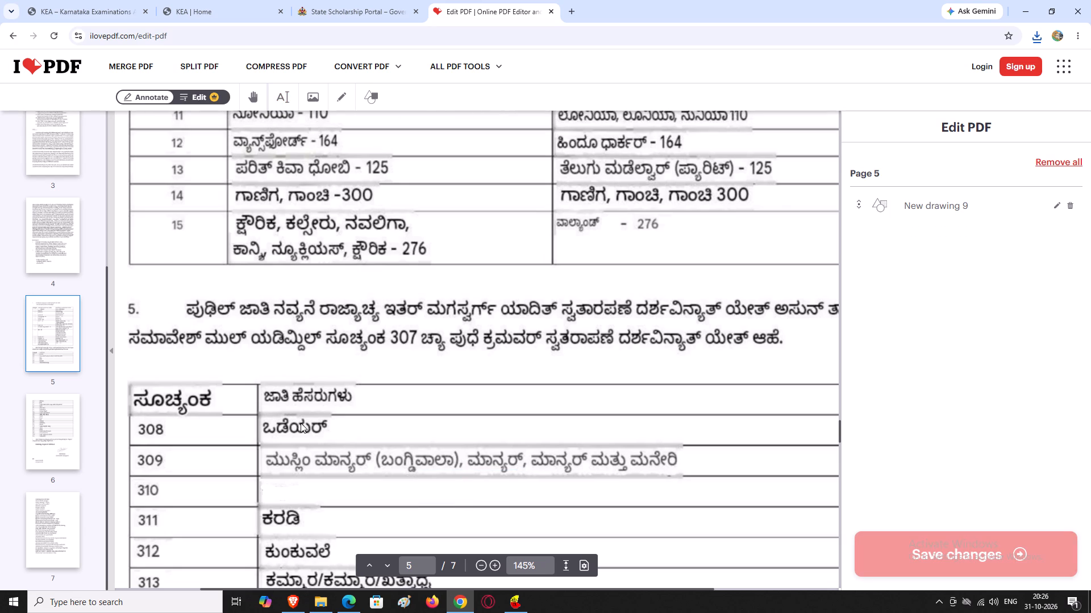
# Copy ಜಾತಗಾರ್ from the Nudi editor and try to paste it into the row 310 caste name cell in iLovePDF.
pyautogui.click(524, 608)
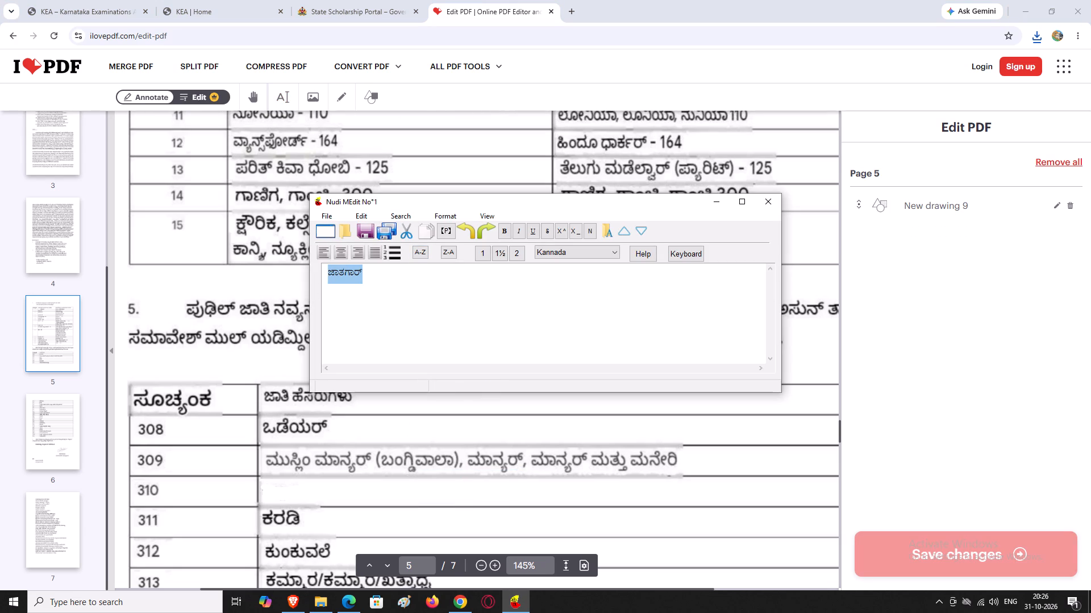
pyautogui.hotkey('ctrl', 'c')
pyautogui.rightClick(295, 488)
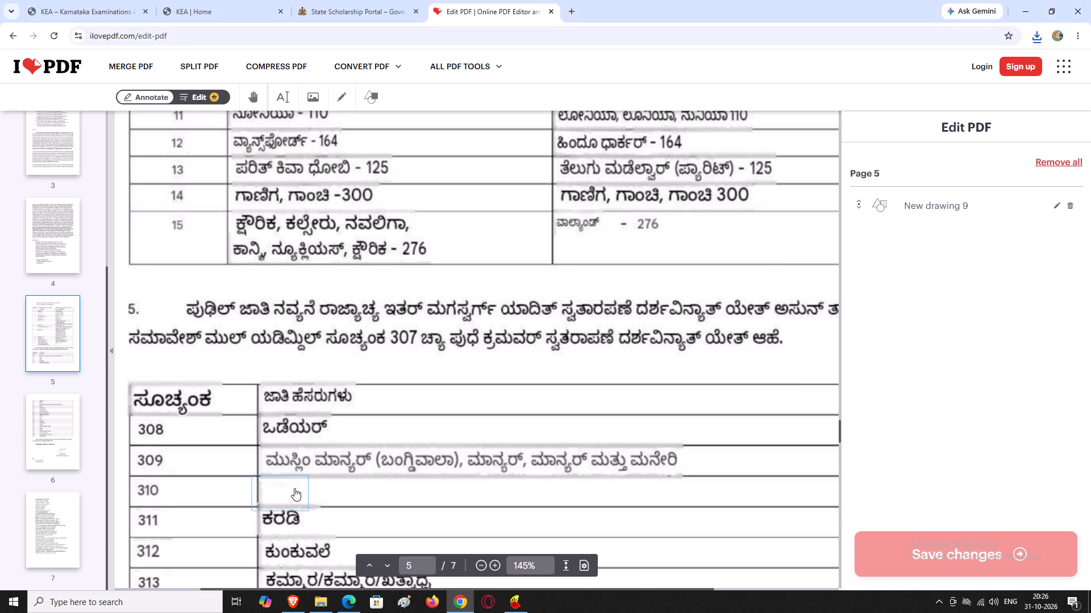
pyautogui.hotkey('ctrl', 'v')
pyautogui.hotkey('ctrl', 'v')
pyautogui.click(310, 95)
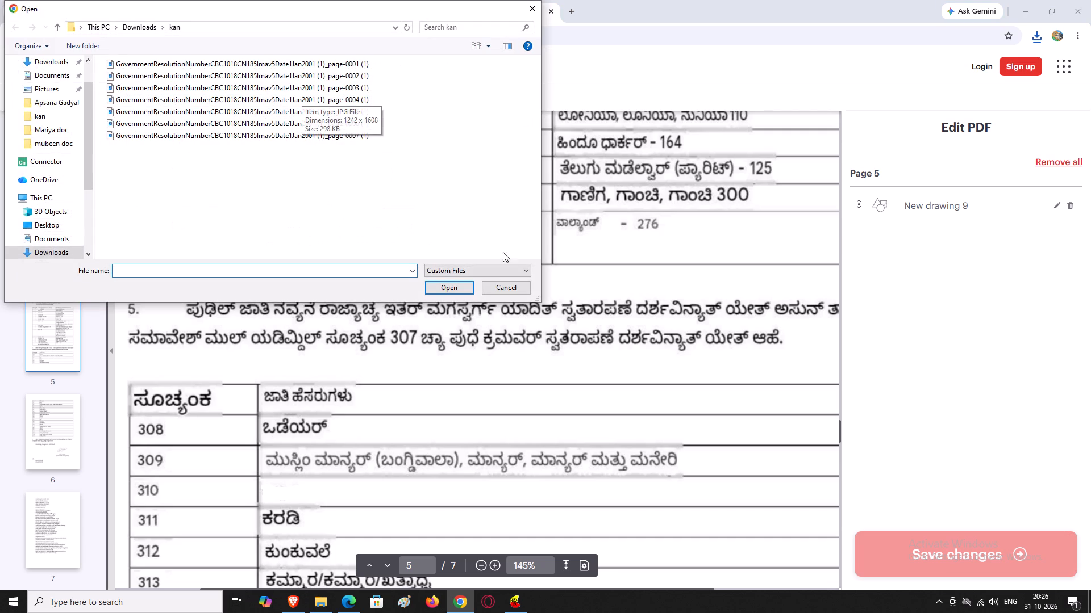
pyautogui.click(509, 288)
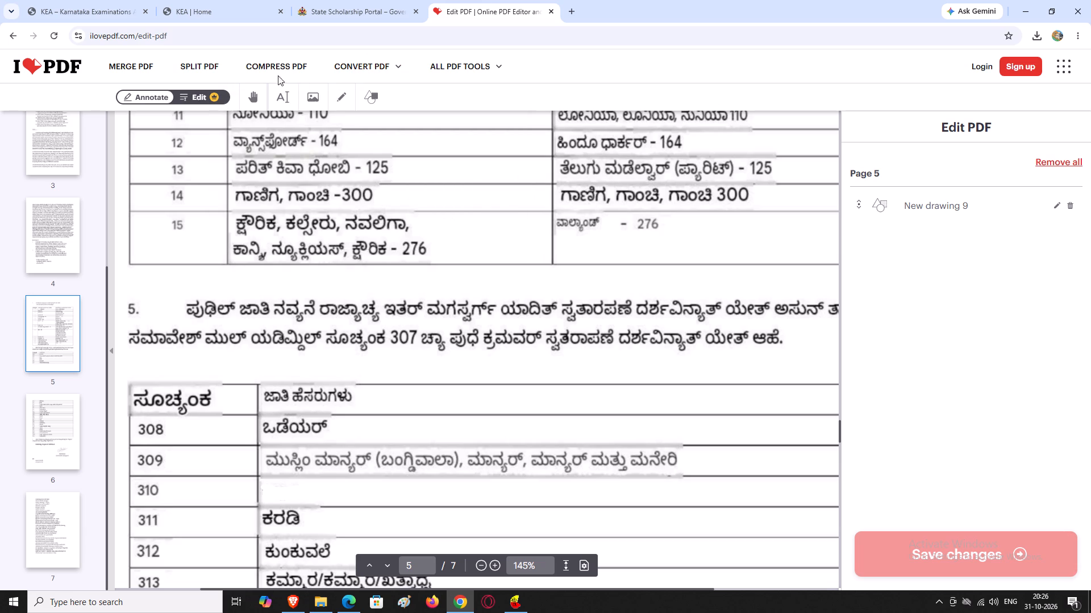
# Add a new text box on page 5 and format its text as size 14 bold.
pyautogui.click(279, 94)
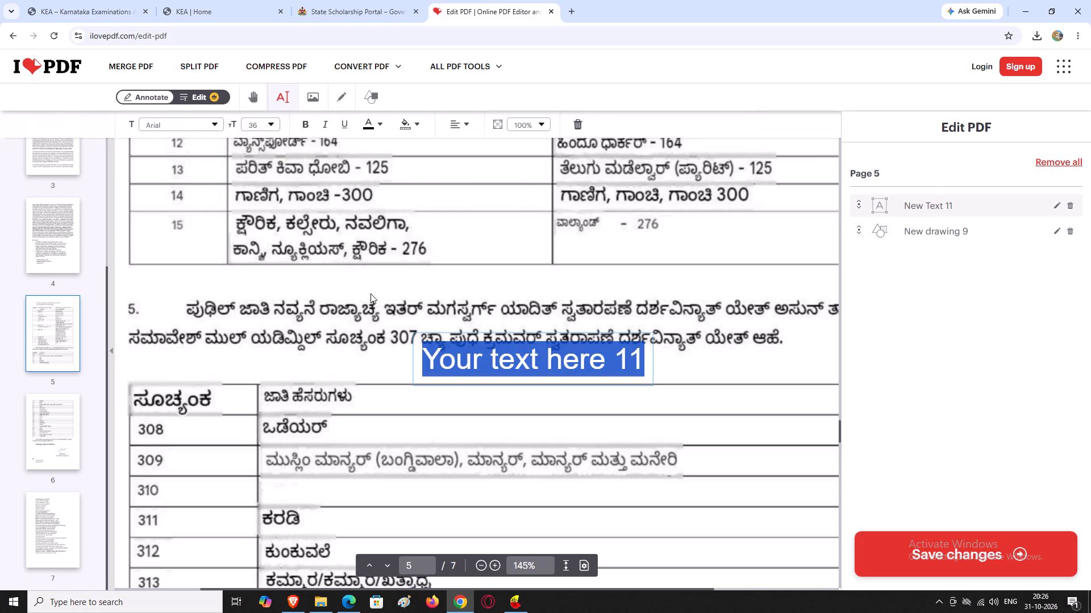
pyautogui.moveTo(423, 352); pyautogui.dragTo(438, 352)
pyautogui.moveTo(438, 352); pyautogui.dragTo(643, 358)
pyautogui.click(272, 122)
pyautogui.click(259, 204)
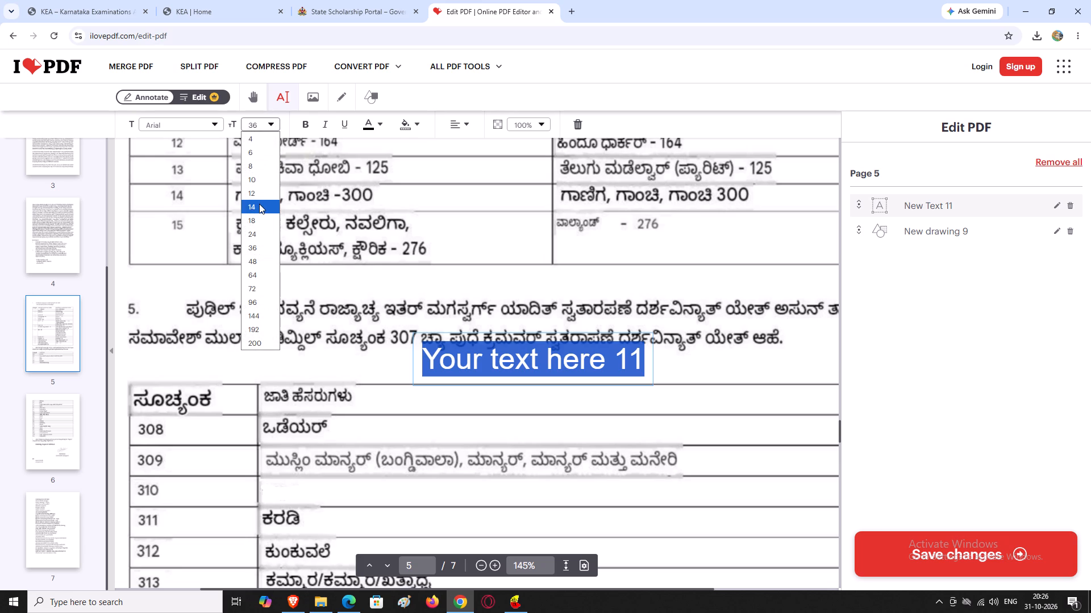
pyautogui.click(305, 121)
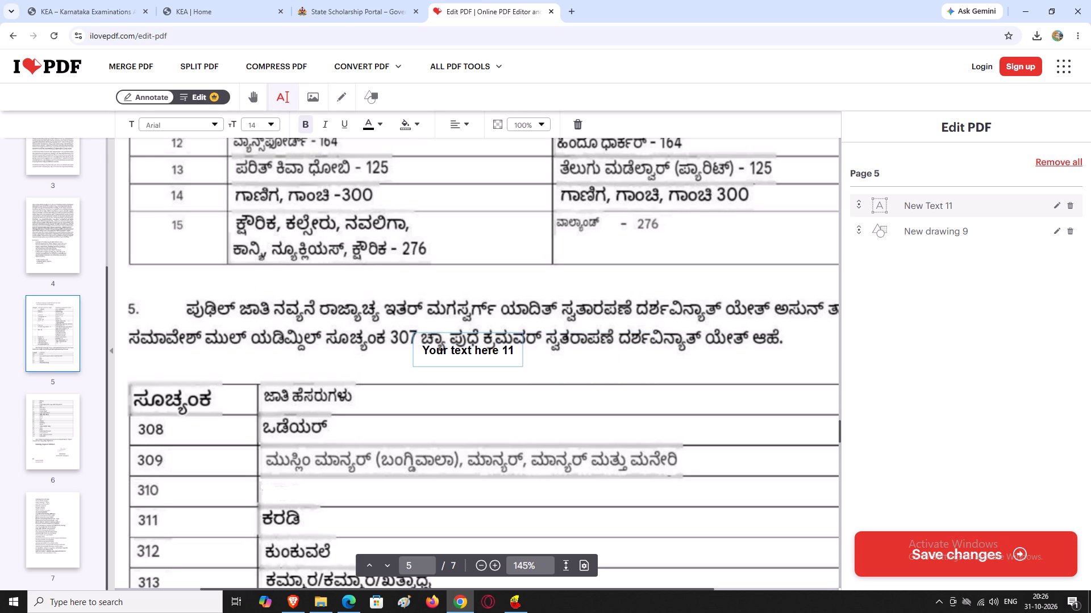
# Replace the new text box's placeholder text with ಜಾತಗಾರ್.
pyautogui.click(422, 351)
pyautogui.click(428, 348)
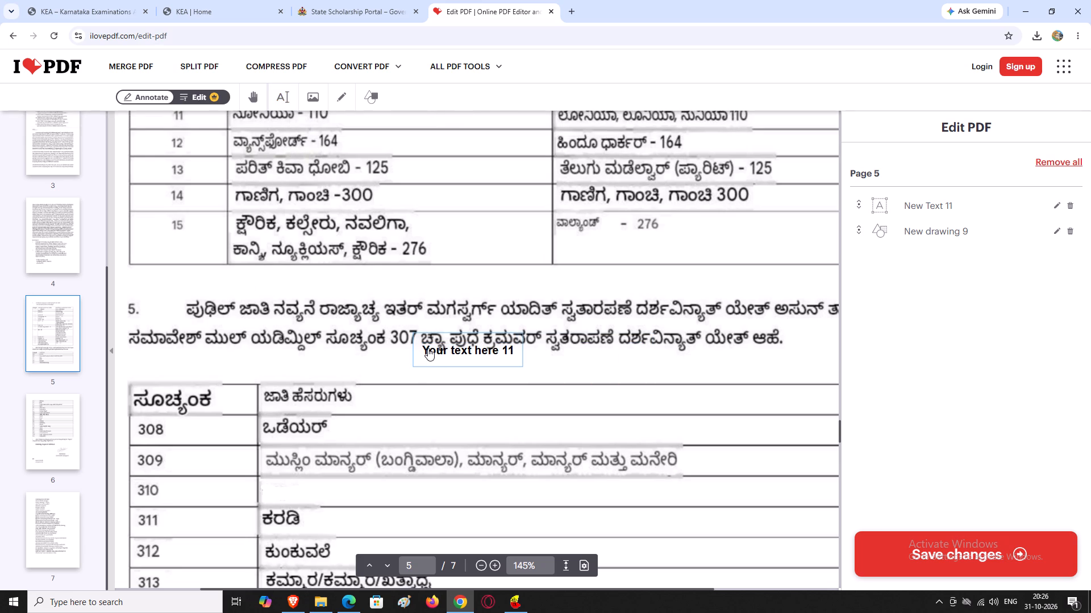
pyautogui.click(428, 346)
pyautogui.moveTo(425, 349); pyautogui.dragTo(434, 349)
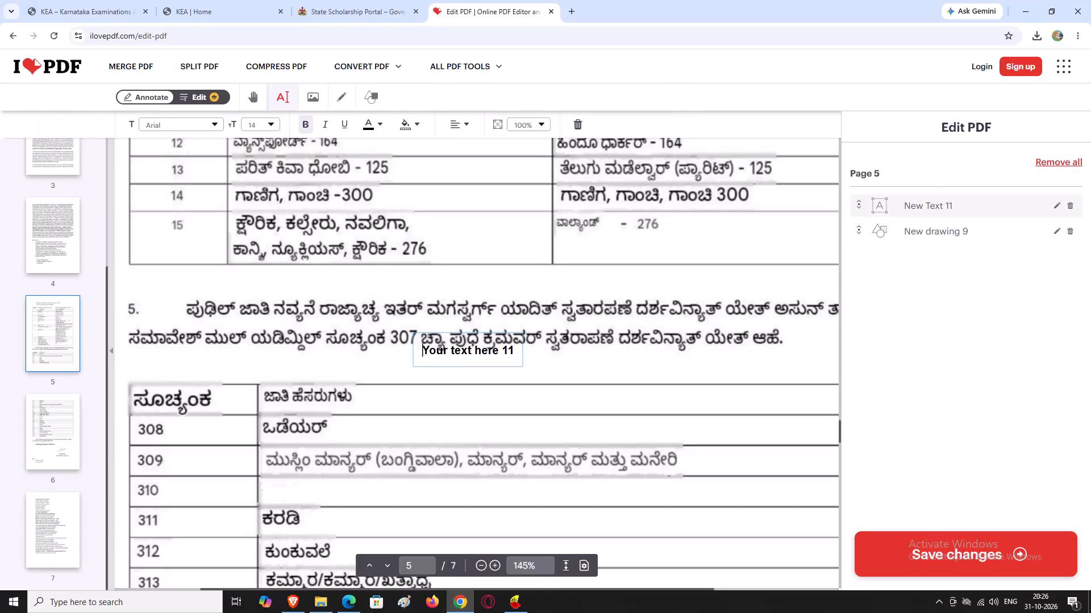
pyautogui.moveTo(434, 349); pyautogui.dragTo(520, 350)
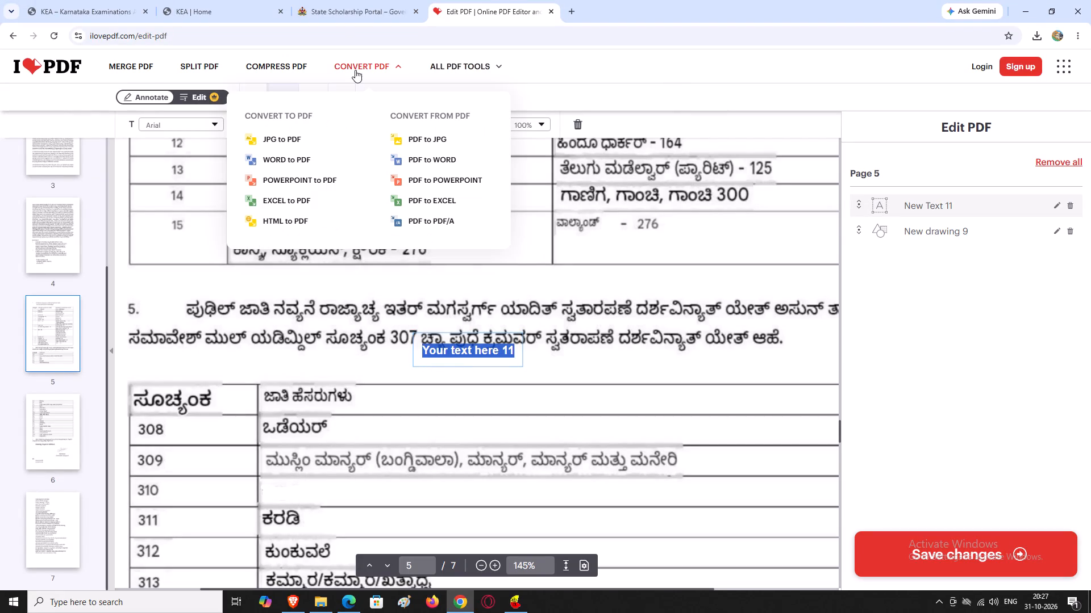
pyautogui.write('ಜjಾAತtಗg')
pyautogui.write('ಾAರr್f')
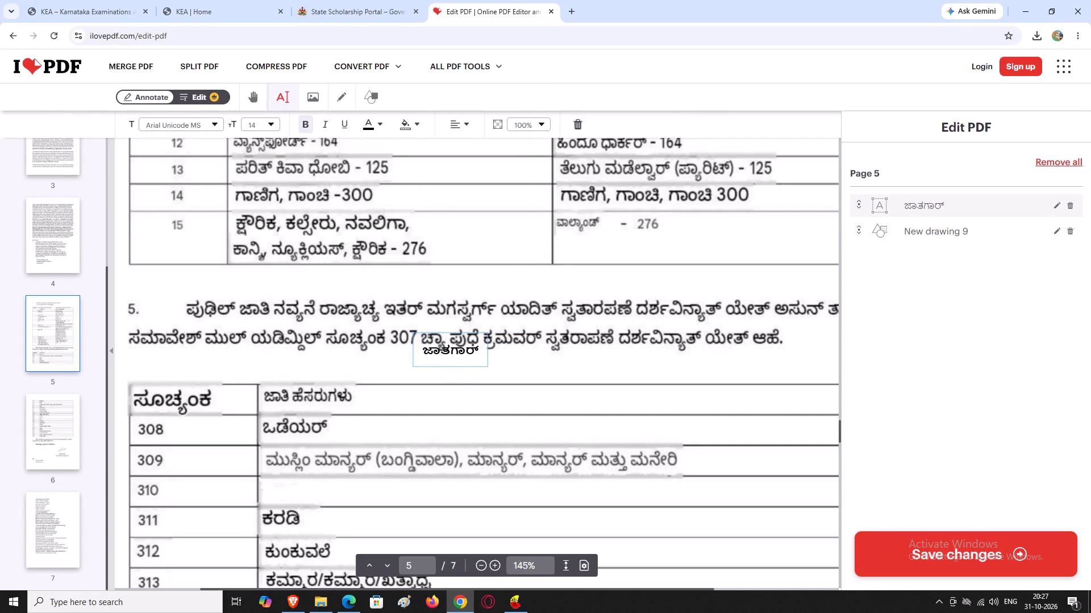
# Move the ಜಾತಗಾರ್ text box into the caste name cell of row 310 on page 5.
pyautogui.moveTo(453, 365); pyautogui.dragTo(448, 393)
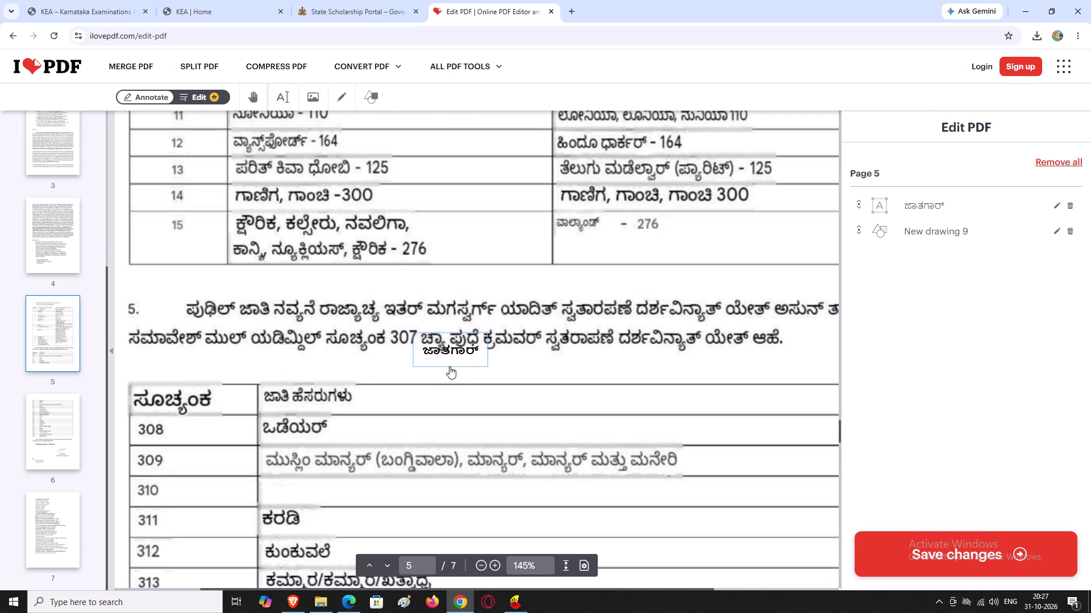
pyautogui.click(450, 366)
pyautogui.moveTo(464, 366); pyautogui.dragTo(421, 464)
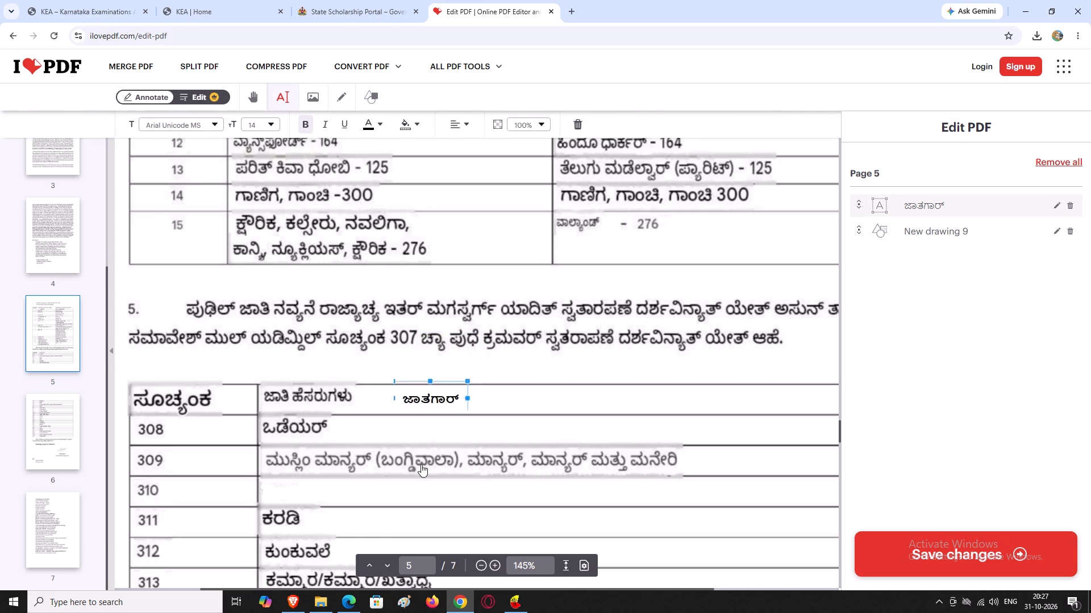
pyautogui.moveTo(421, 464); pyautogui.dragTo(320, 506)
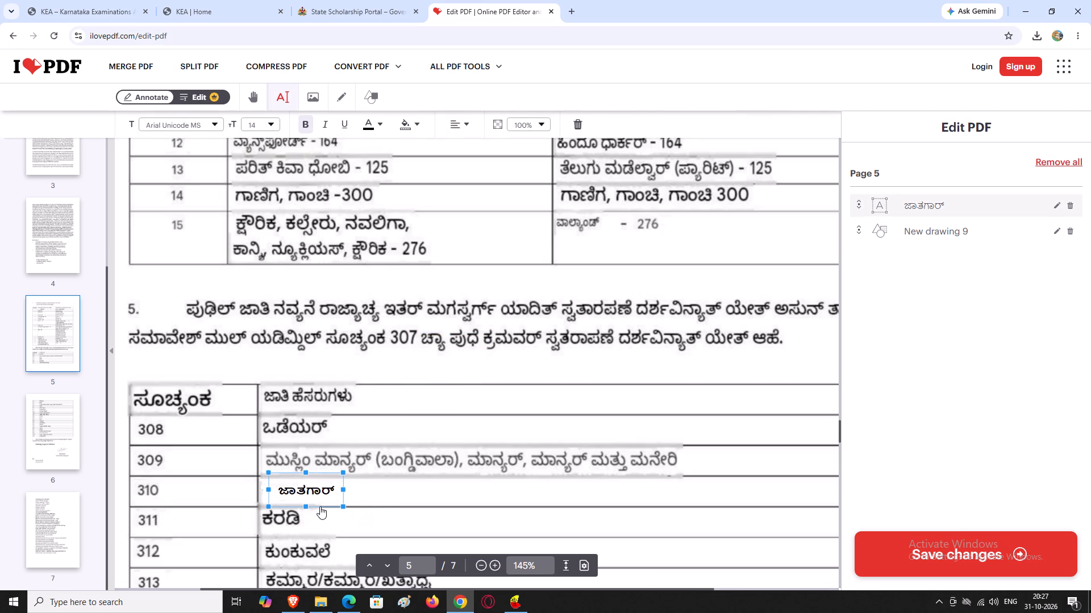
pyautogui.moveTo(320, 506); pyautogui.dragTo(313, 507)
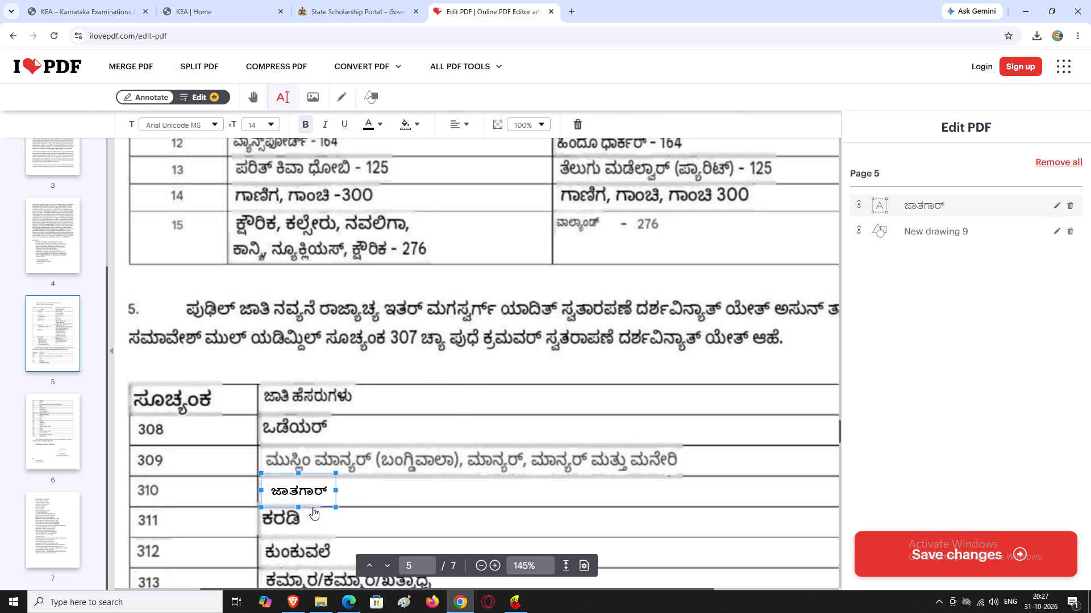
pyautogui.click(384, 498)
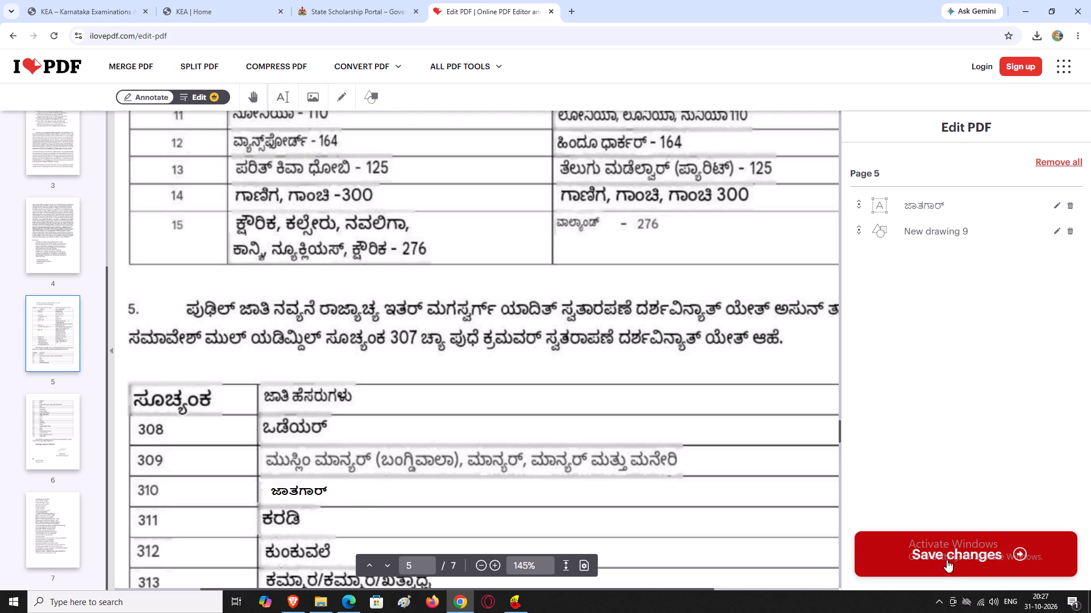
# Save the changes and download the edited PDF.
pyautogui.click(963, 557)
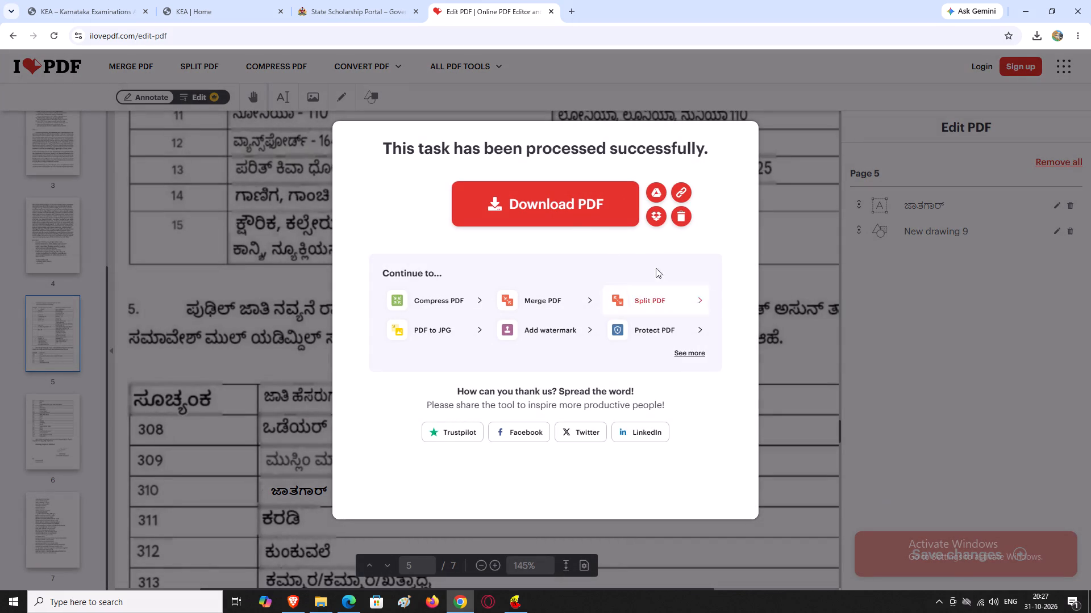
pyautogui.click(565, 199)
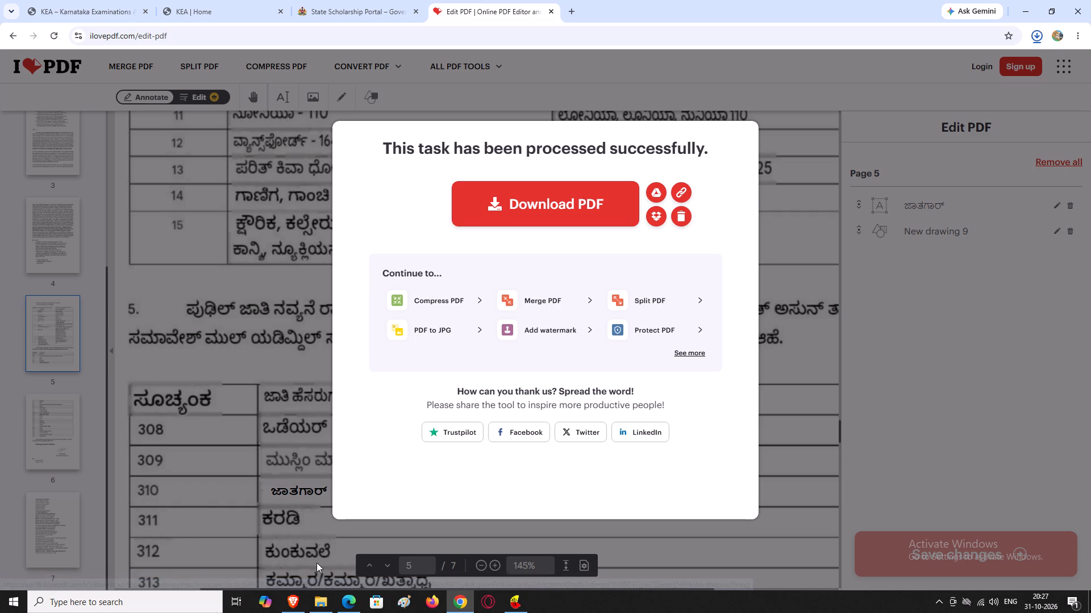
# Open the newest Government Resolution PDF from Downloads in Adobe Reader, examine row 310 on page 5, and close it.
pyautogui.click(327, 605)
pyautogui.click(92, 162)
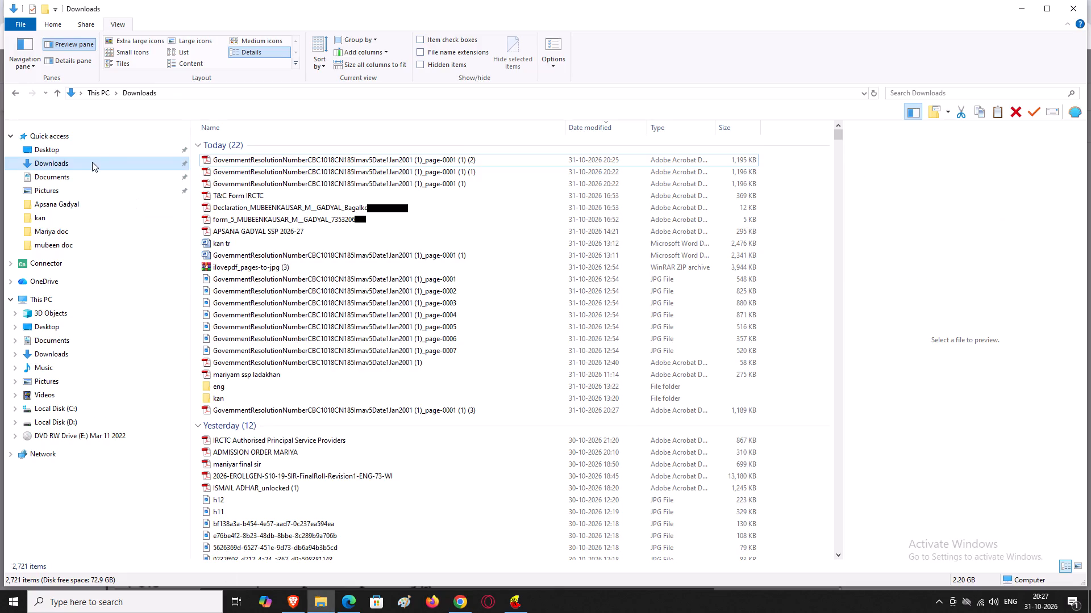
pyautogui.rightClick(252, 162)
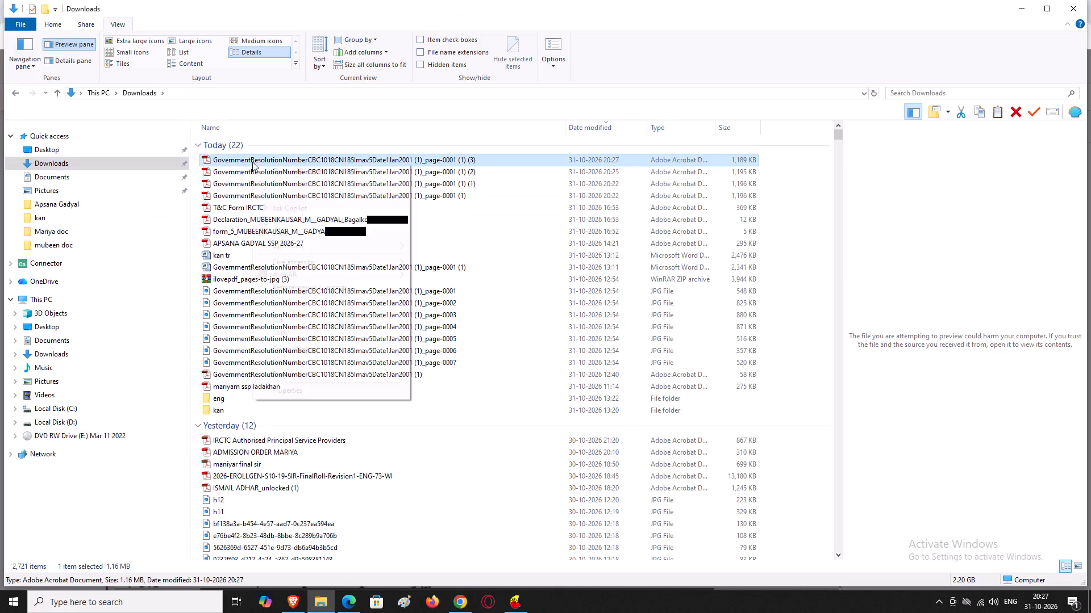
pyautogui.click(299, 167)
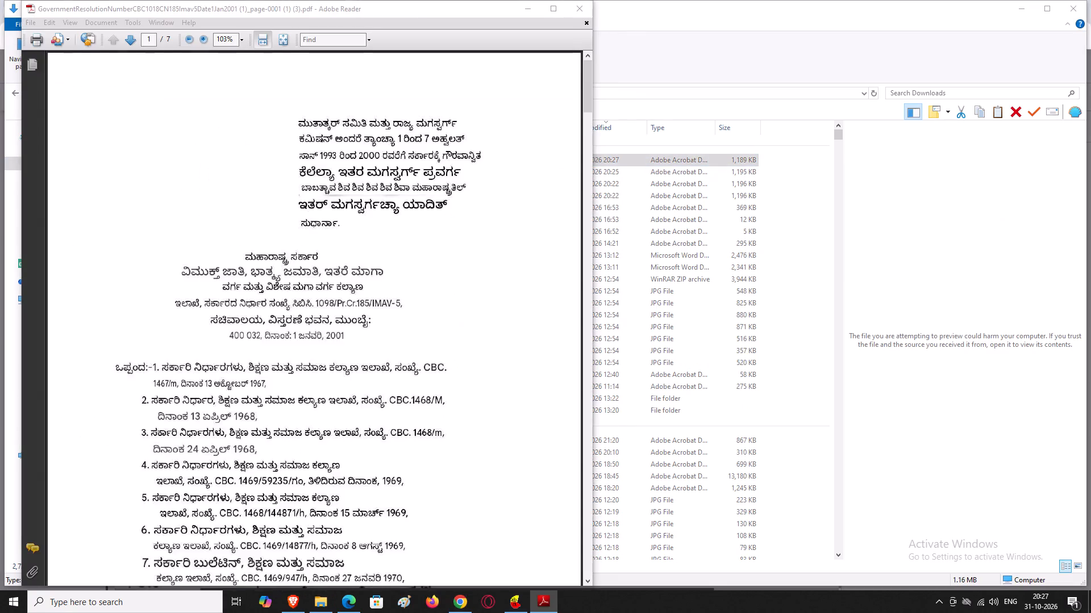
pyautogui.scroll(-9, 480, 219)
pyautogui.scroll(-20, 480, 248)
pyautogui.scroll(-17, 480, 248)
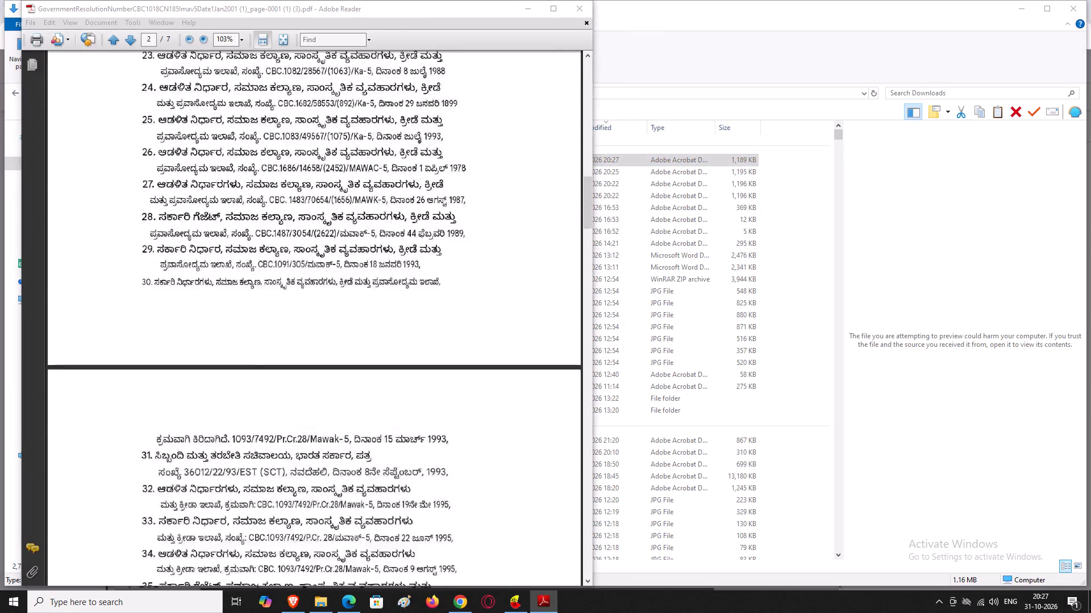
pyautogui.scroll(-14, 462, 280)
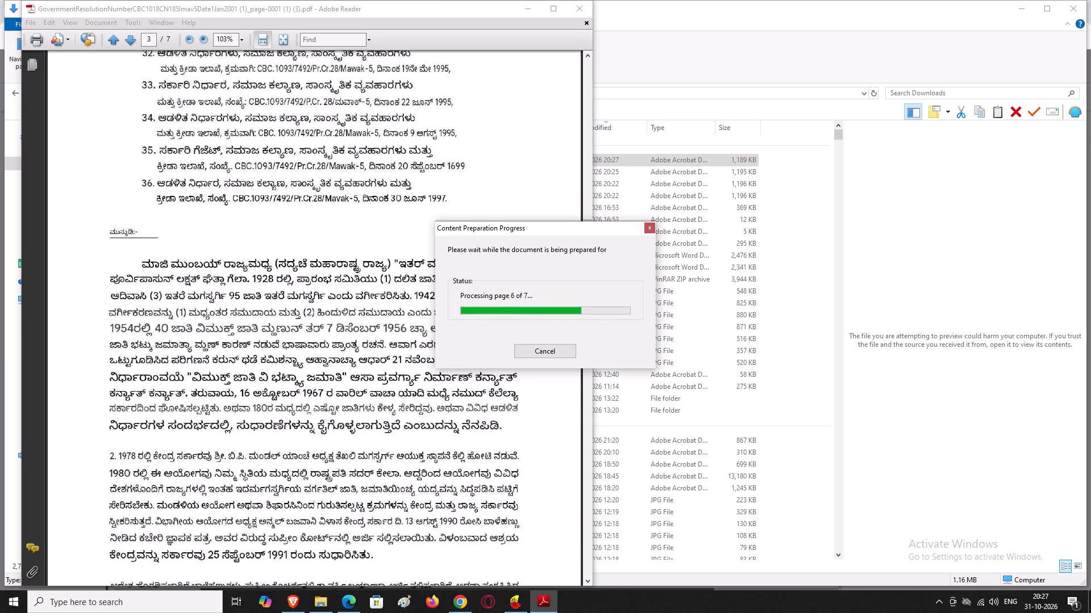
pyautogui.scroll(-15, 341, 284)
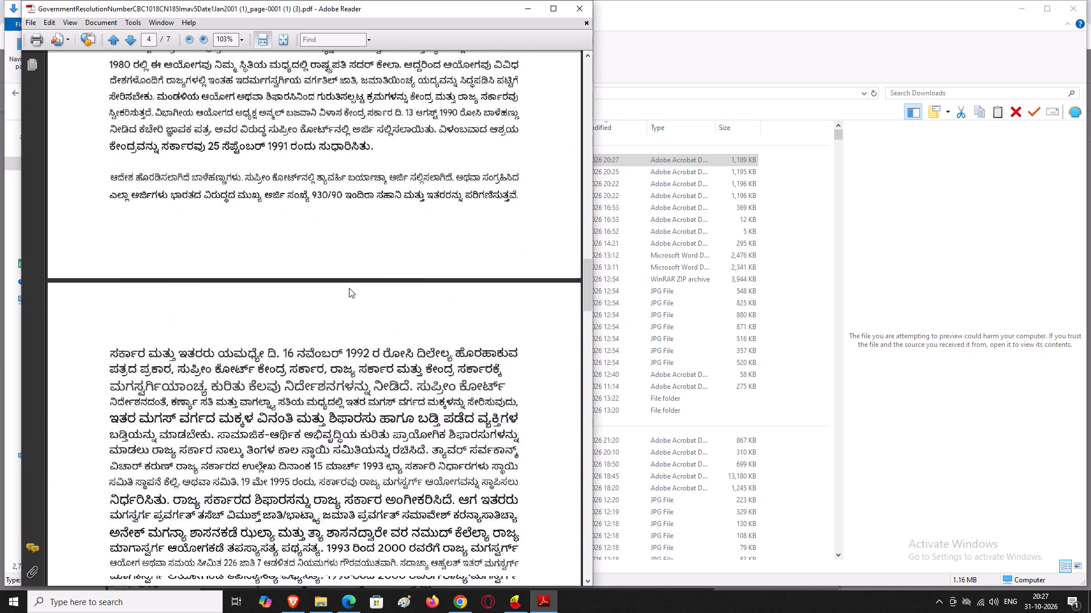
pyautogui.scroll(-18, 349, 284)
pyautogui.scroll(-7, 355, 288)
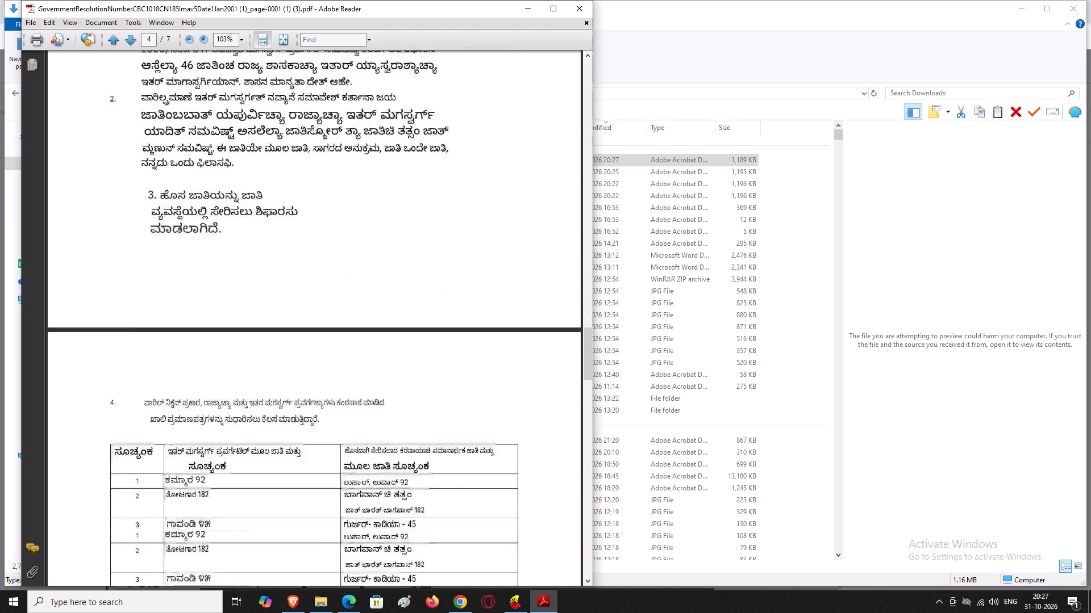
pyautogui.scroll(-12, 359, 295)
pyautogui.scroll(-9, 359, 291)
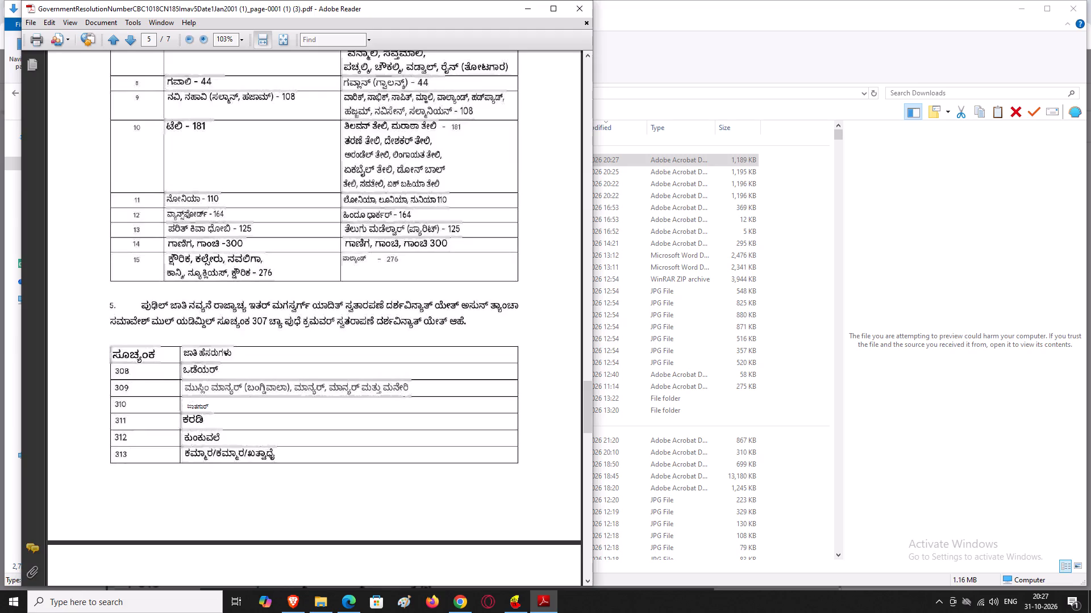
pyautogui.click(582, 10)
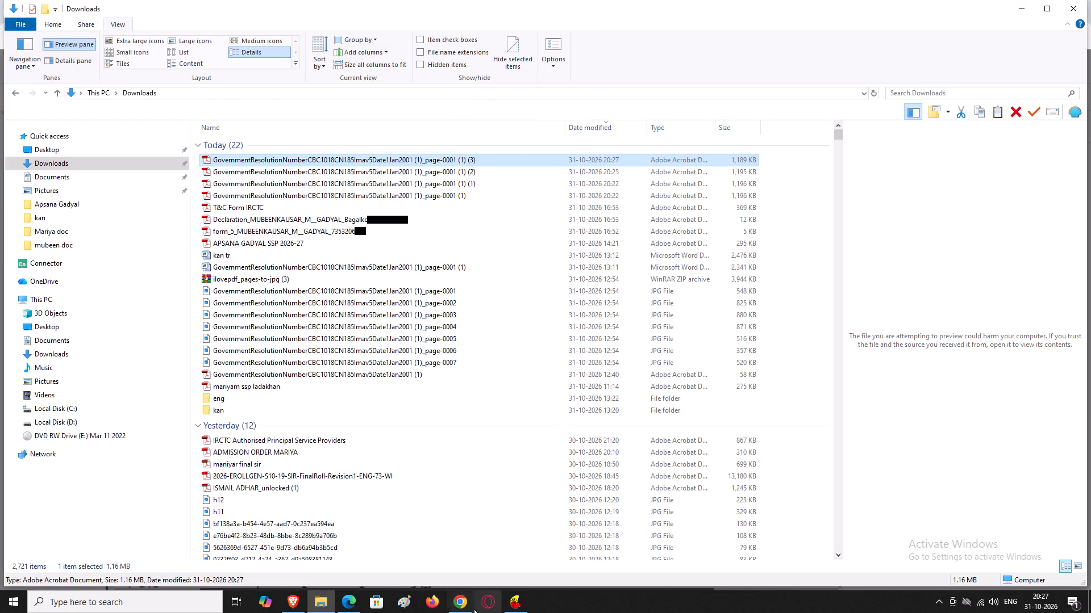
# Return to the iLovePDF editor in Chrome, set the row 310 ಜಾತಗಾರ್ text to size 24, and nudge its box slightly within the cell.
pyautogui.click(461, 606)
pyautogui.click(802, 213)
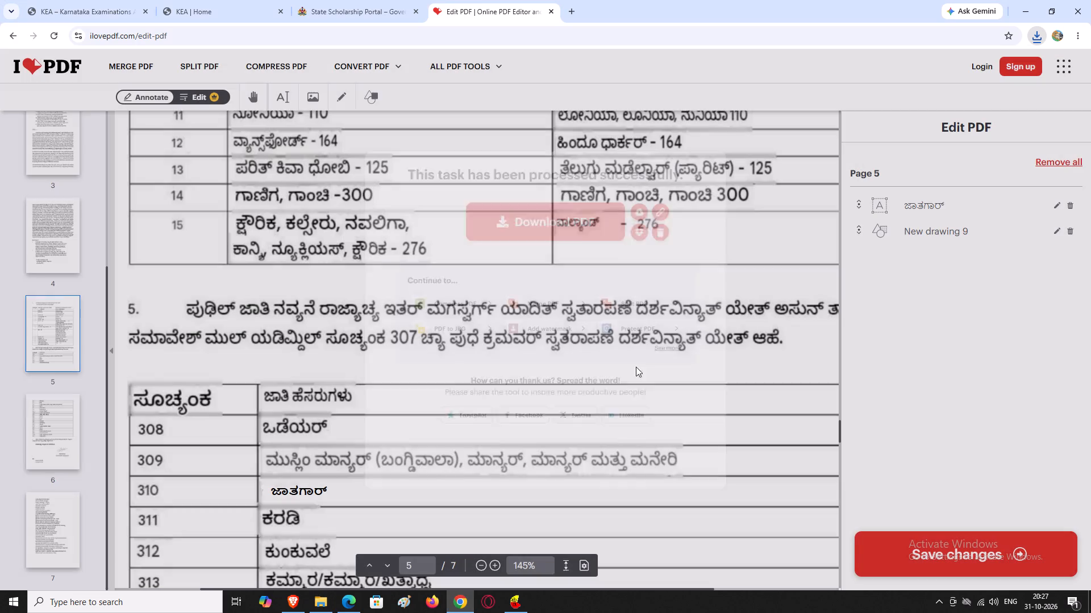
pyautogui.click(292, 495)
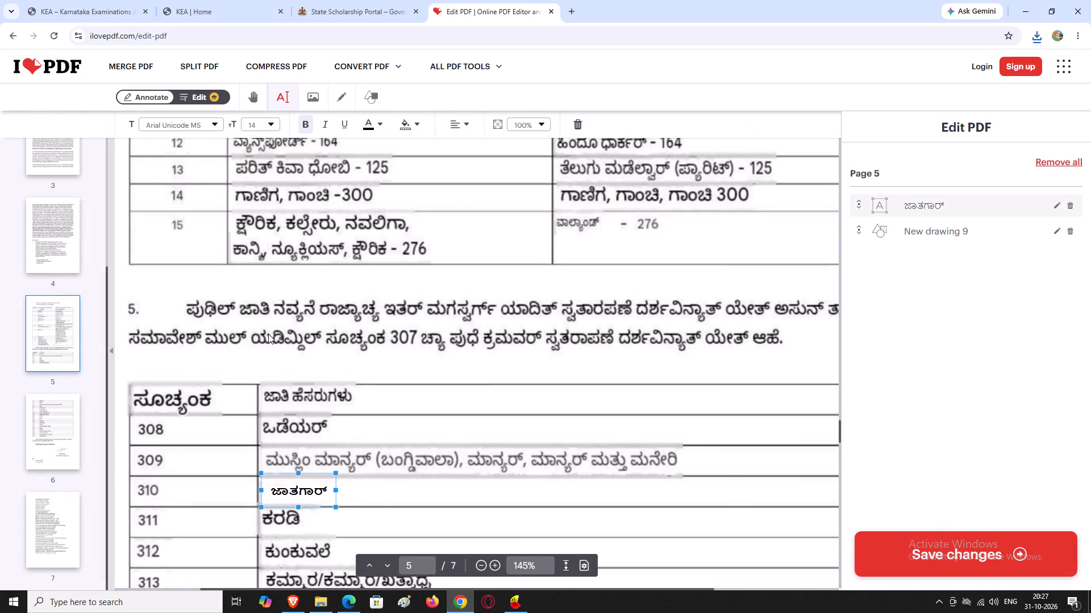
pyautogui.click(273, 128)
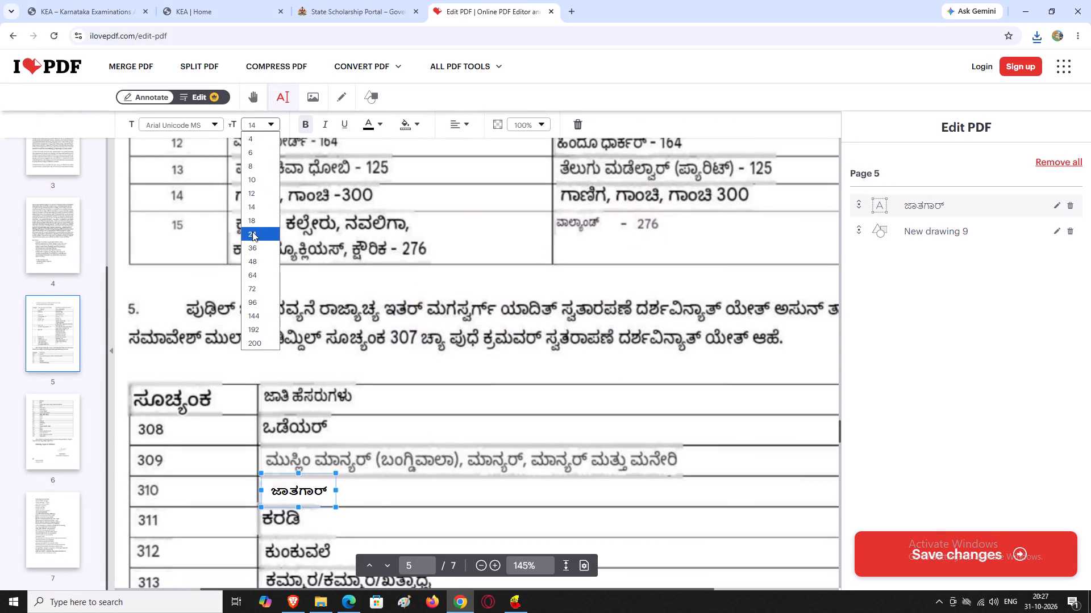
pyautogui.click(252, 232)
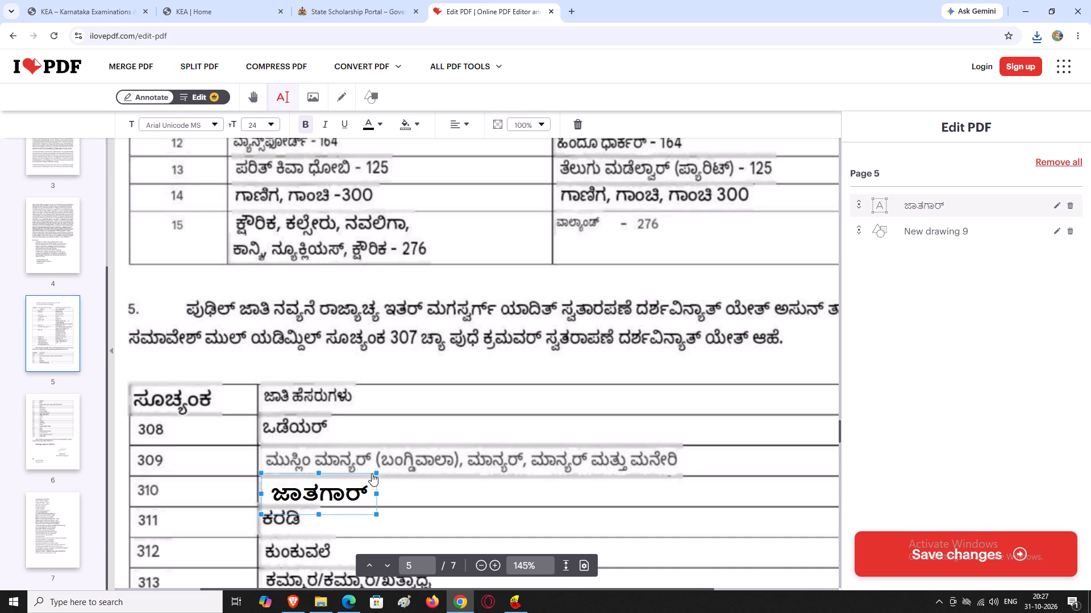
pyautogui.click(357, 475)
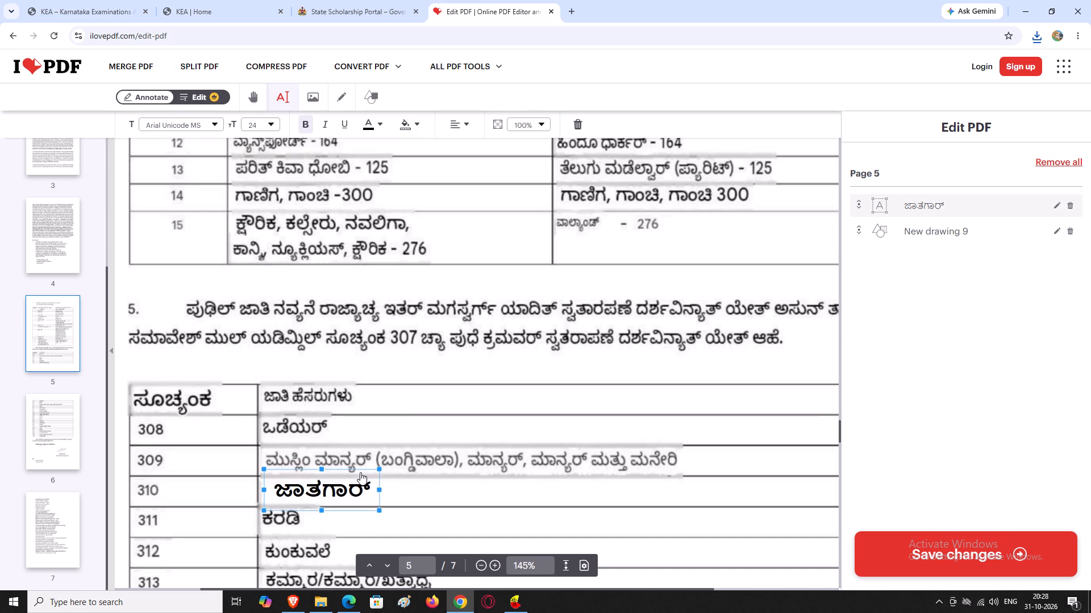
pyautogui.click(420, 494)
# Save the changes and download the PDF with the enlarged row 310 text.
pyautogui.click(932, 546)
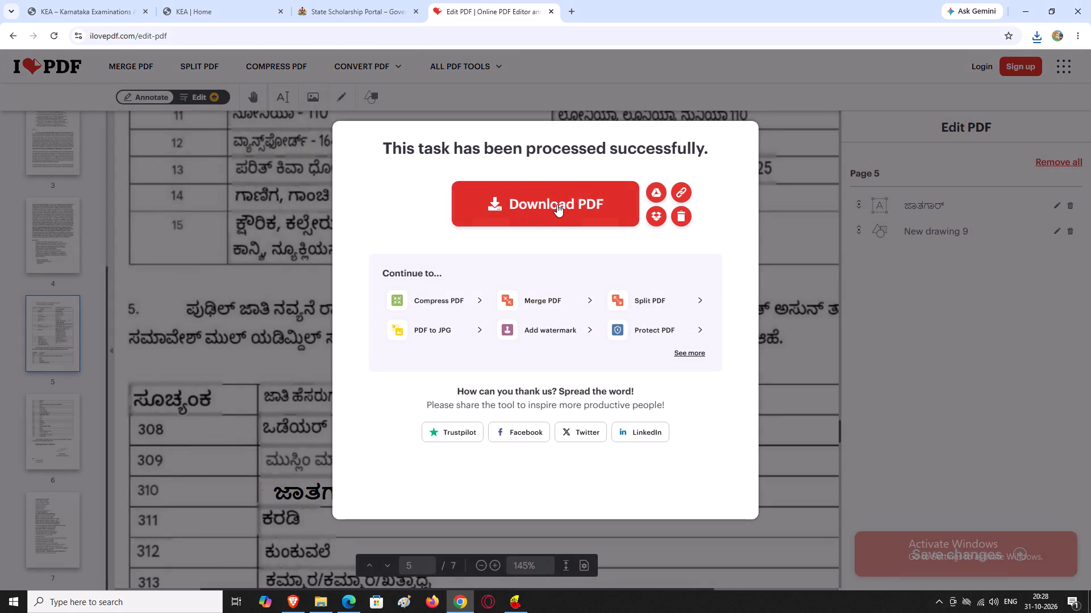
pyautogui.click(557, 204)
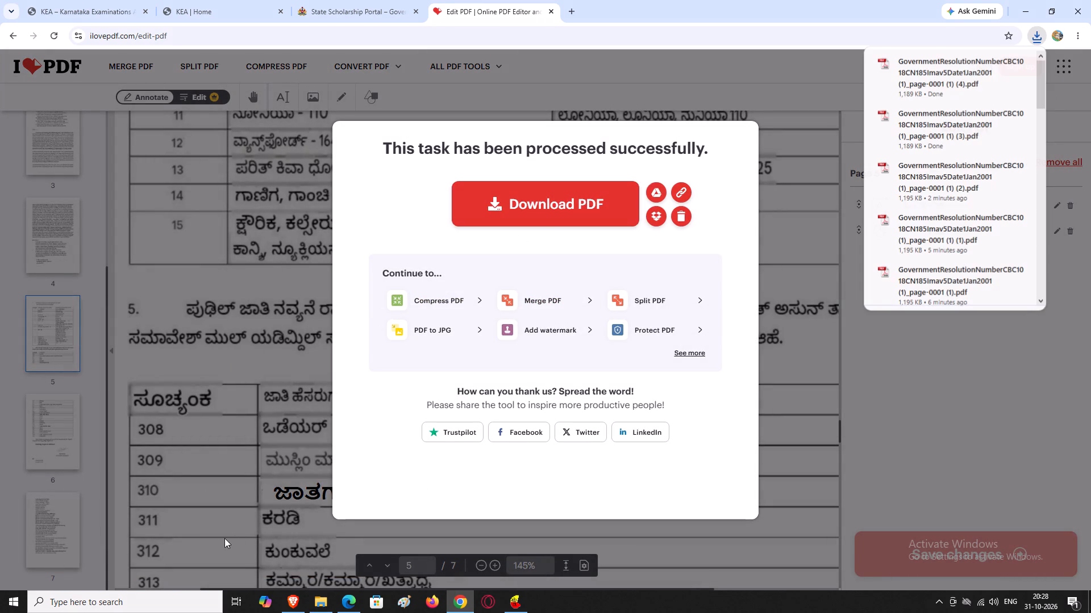
# Open the latest downloaded PDF in Adobe Reader, inspect row 310 on page 5 at 200% zoom, then close it and minimize the Downloads window.
pyautogui.click(325, 610)
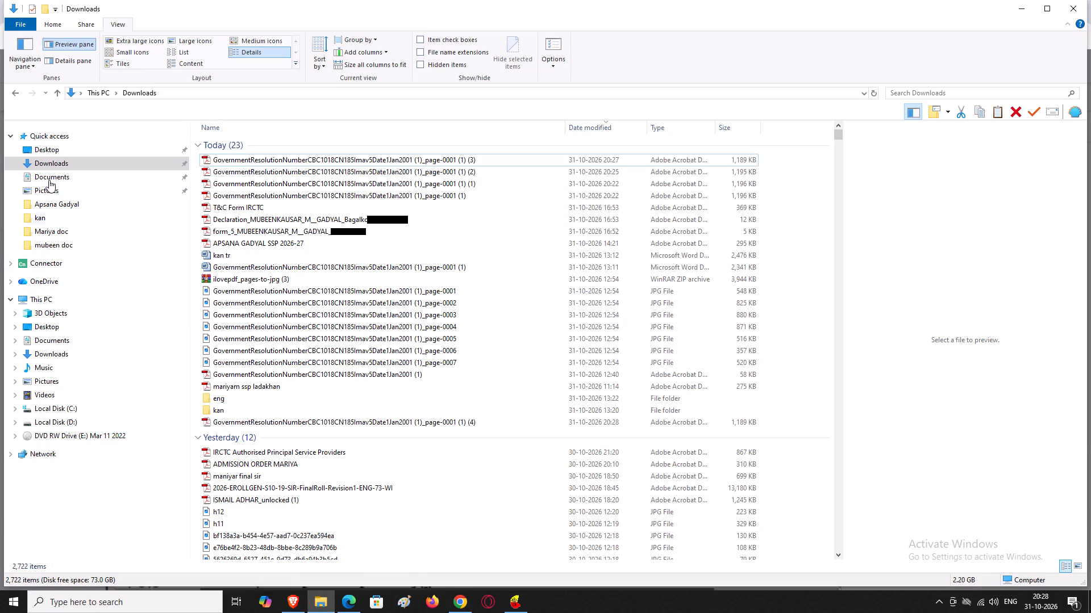
pyautogui.click(62, 165)
pyautogui.rightClick(220, 157)
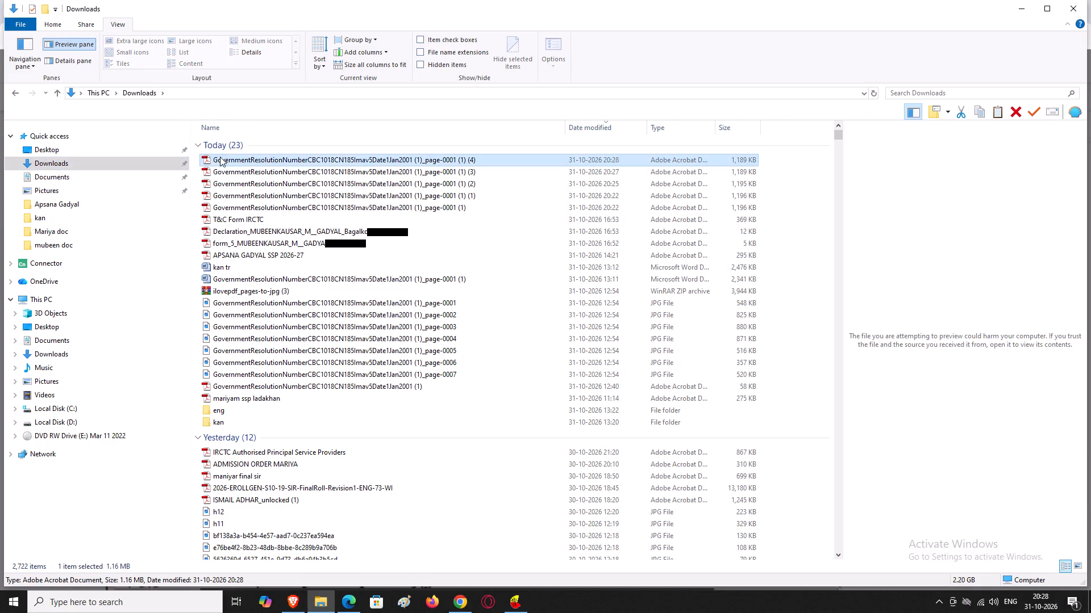
pyautogui.click(255, 165)
pyautogui.scroll(-7, 389, 295)
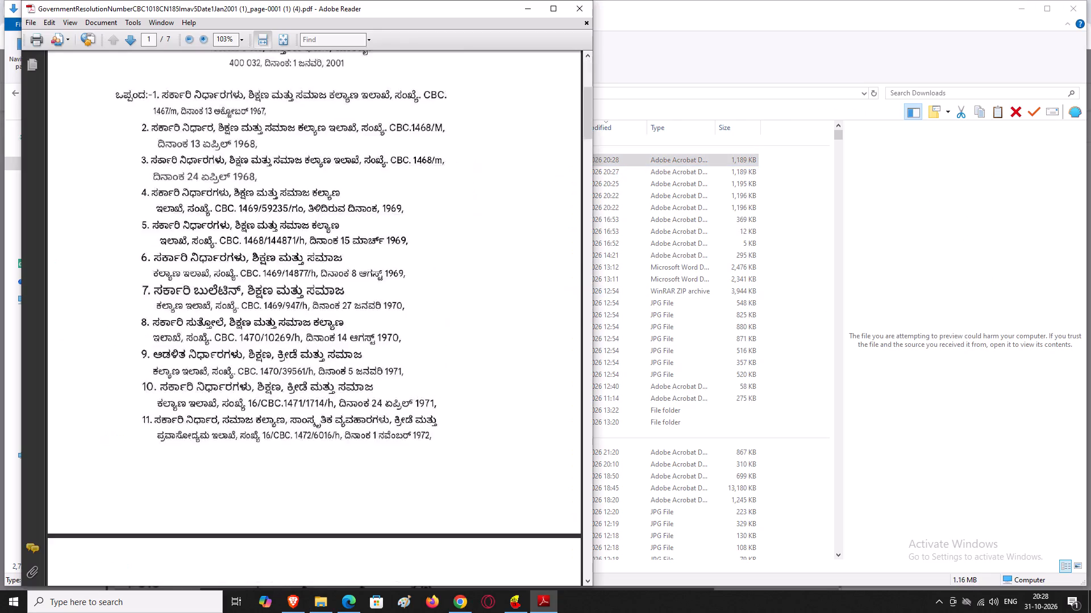
pyautogui.scroll(-20, 389, 299)
pyautogui.scroll(-20, 389, 299)
pyautogui.scroll(-20, 389, 299)
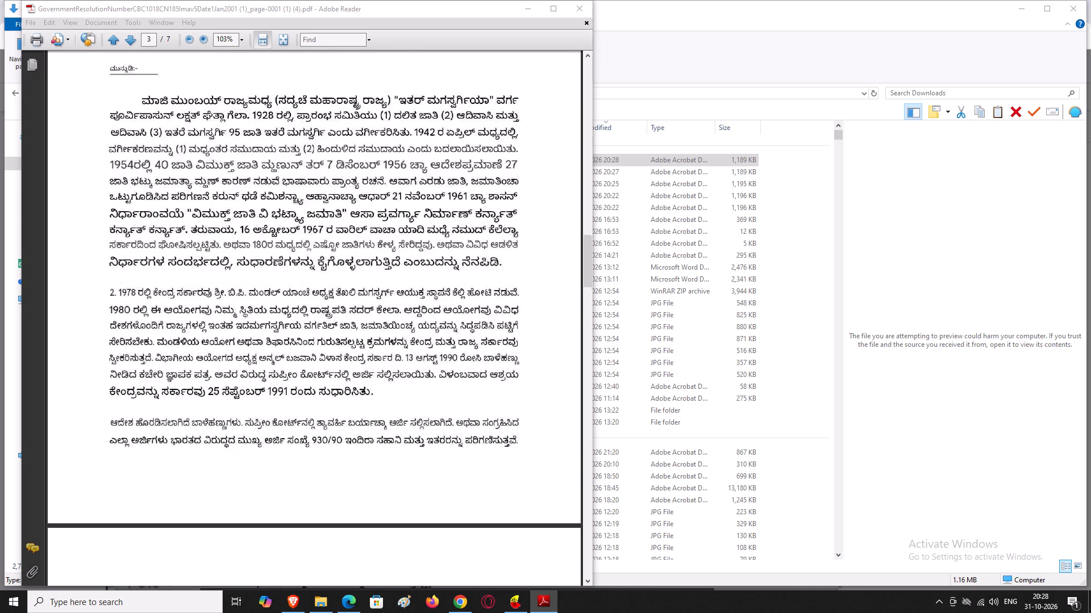
pyautogui.scroll(-20, 369, 346)
pyautogui.scroll(-20, 369, 346)
pyautogui.scroll(-10, 369, 346)
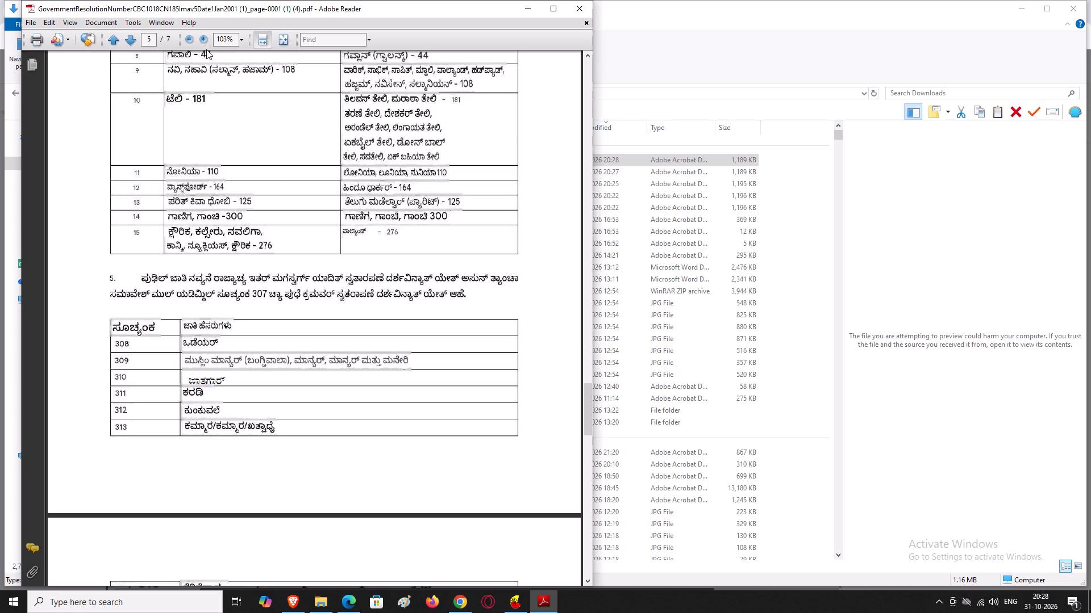
pyautogui.click(244, 43)
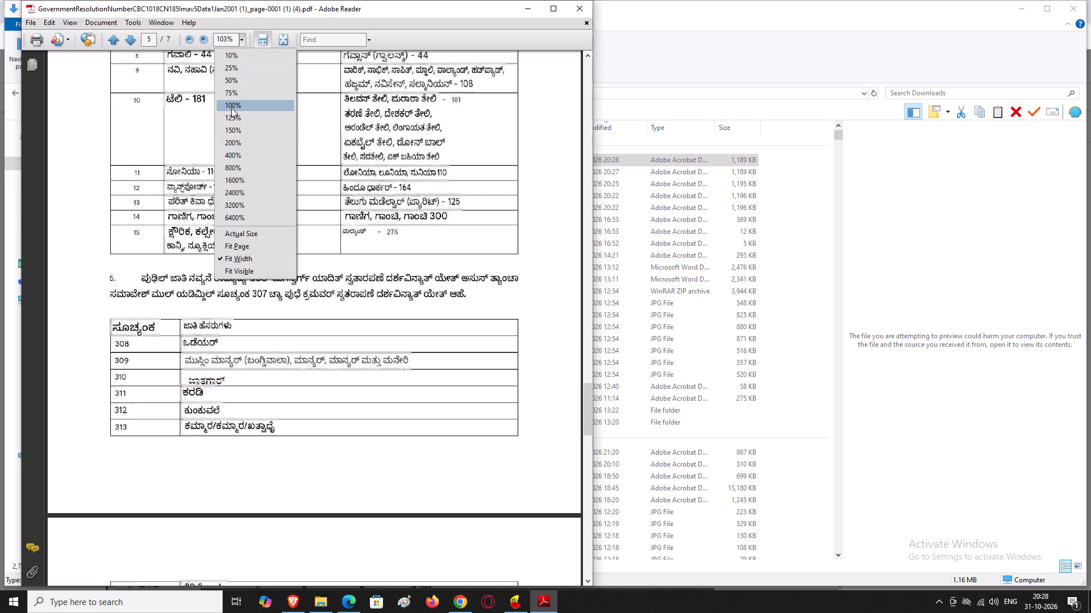
pyautogui.click(231, 108)
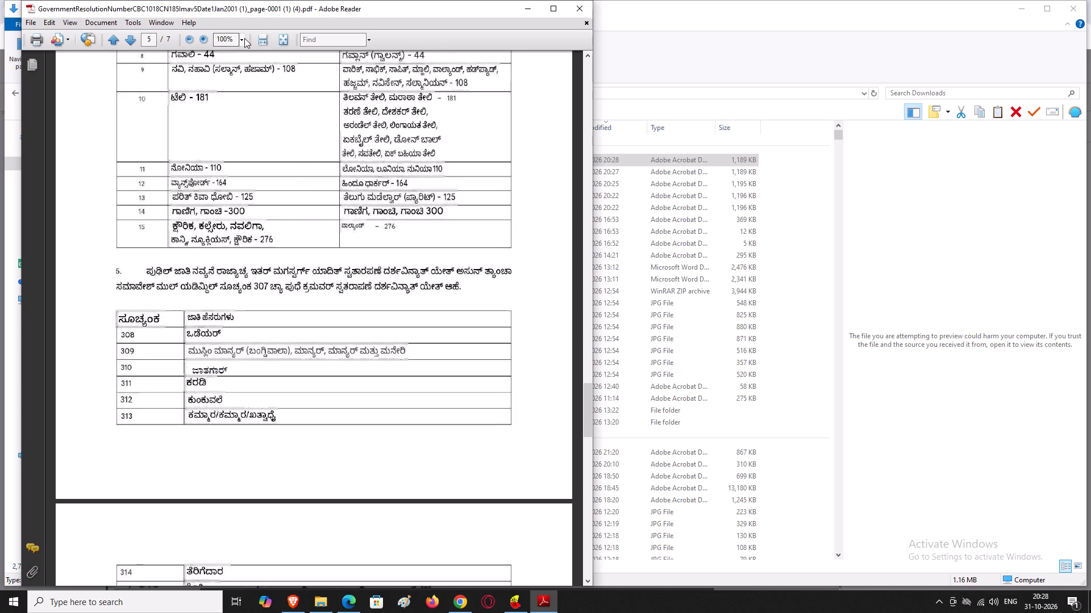
pyautogui.click(244, 38)
pyautogui.click(239, 143)
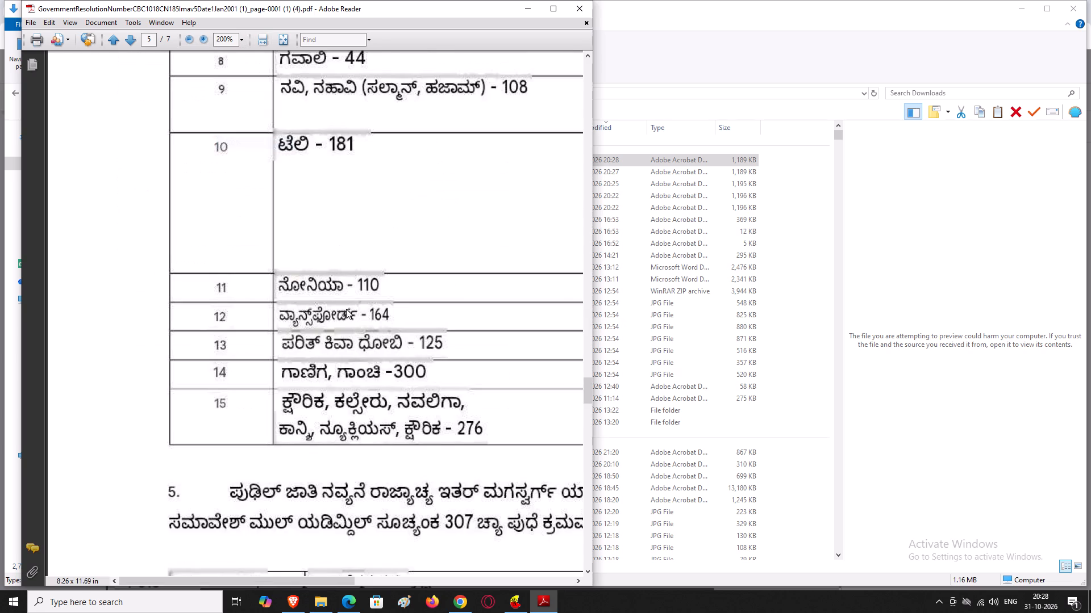
pyautogui.scroll(6, 374, 384)
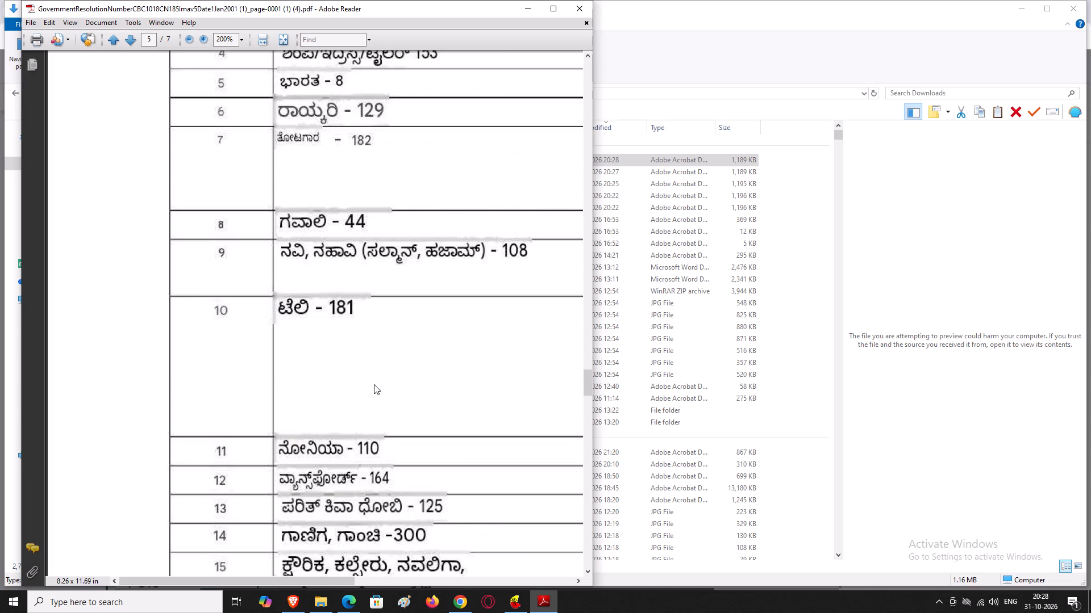
pyautogui.scroll(-18, 374, 384)
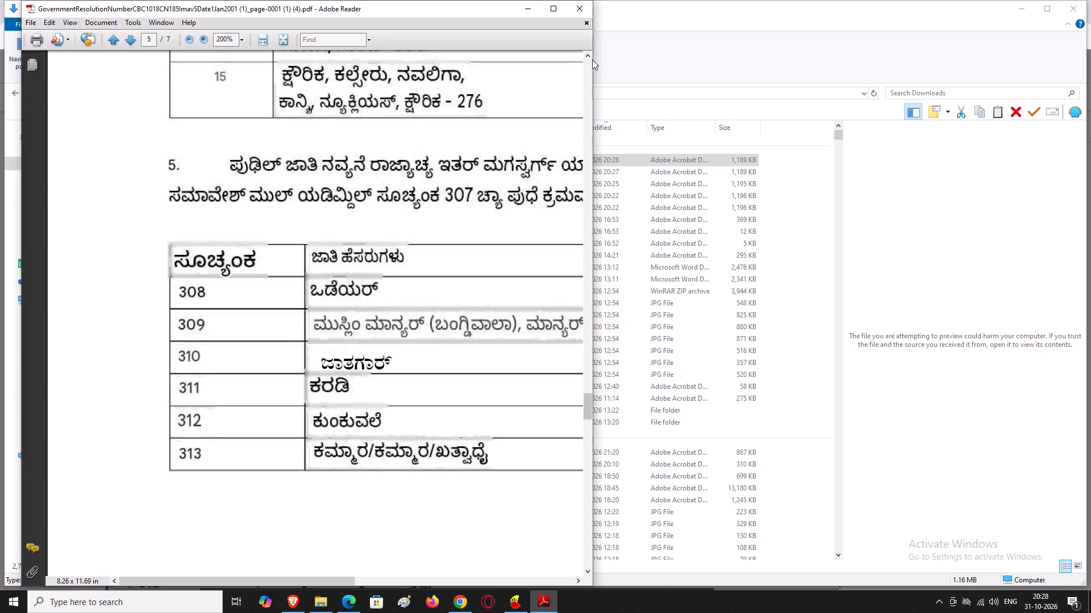
pyautogui.click(576, 5)
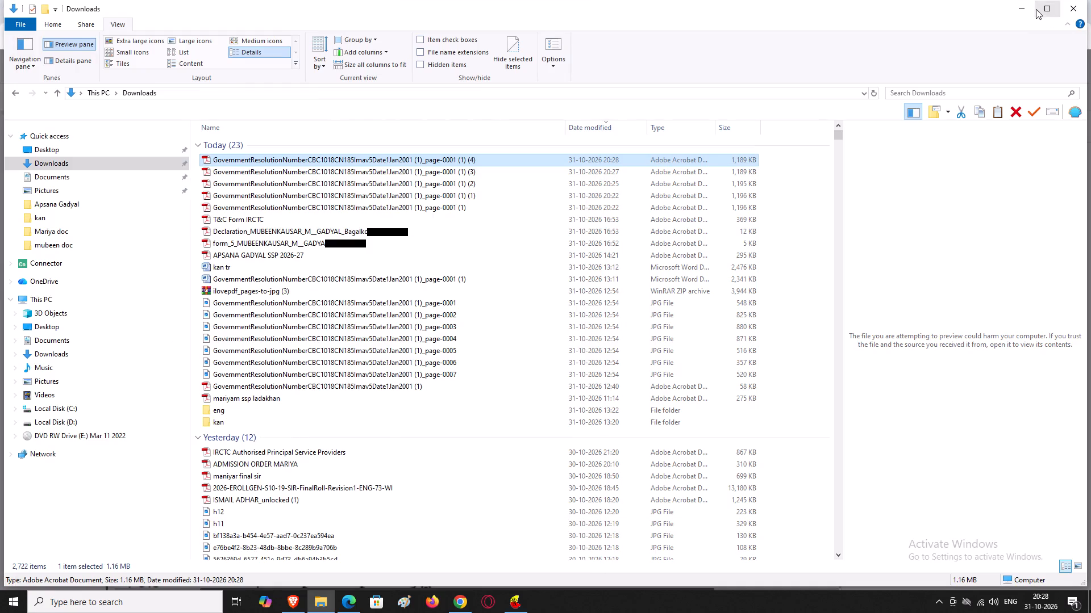
pyautogui.click(1022, 2)
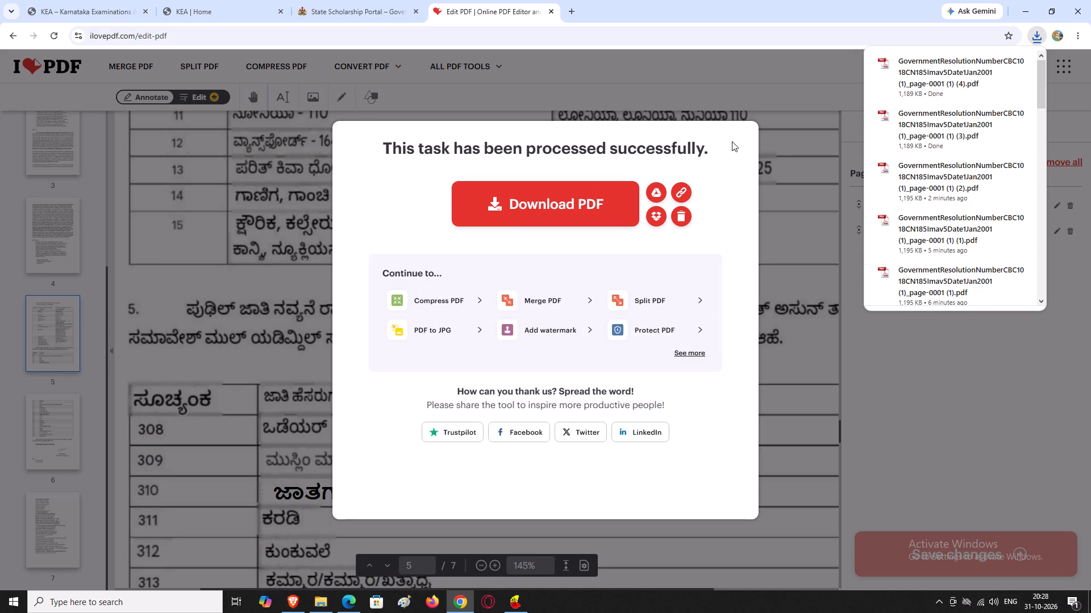
# Dismiss the finished-download dialog in iLovePDF and close the Nudi 6.5 editor without saving its text.
pyautogui.click(790, 209)
pyautogui.click(515, 602)
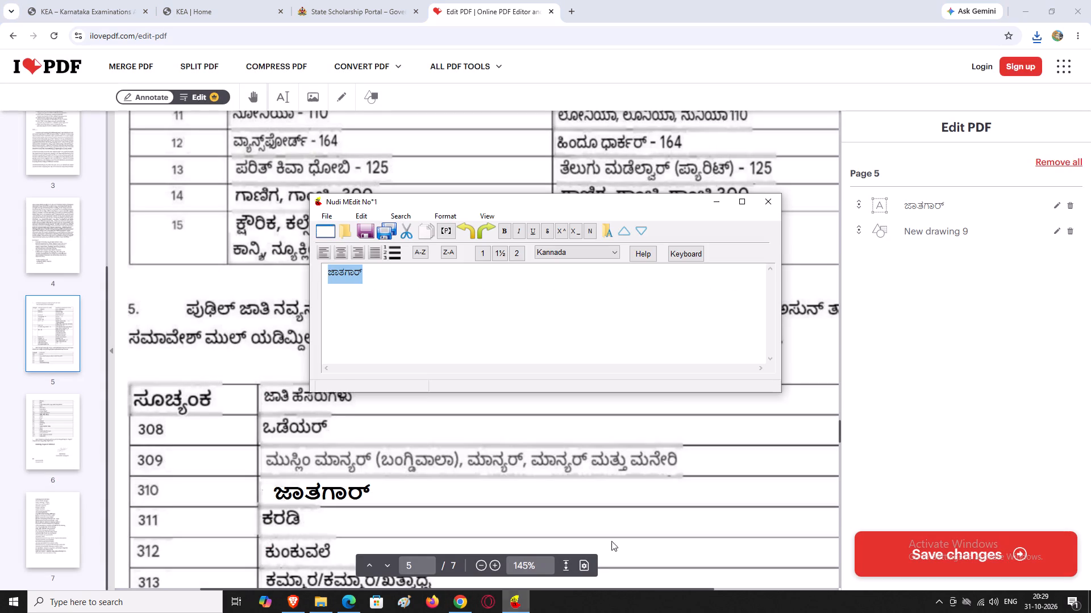
pyautogui.click(767, 200)
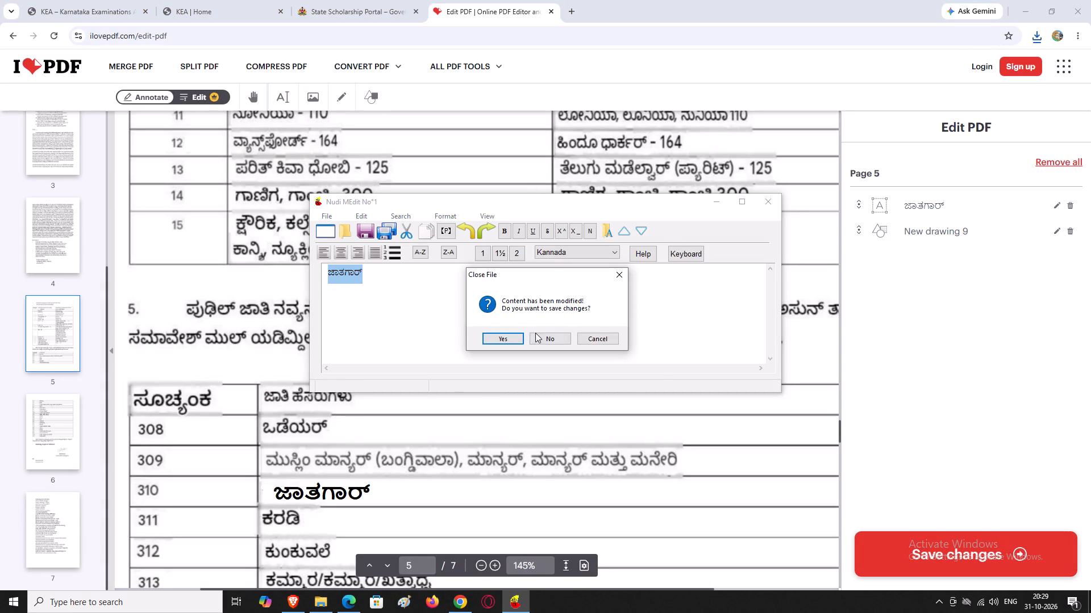
pyautogui.click(538, 337)
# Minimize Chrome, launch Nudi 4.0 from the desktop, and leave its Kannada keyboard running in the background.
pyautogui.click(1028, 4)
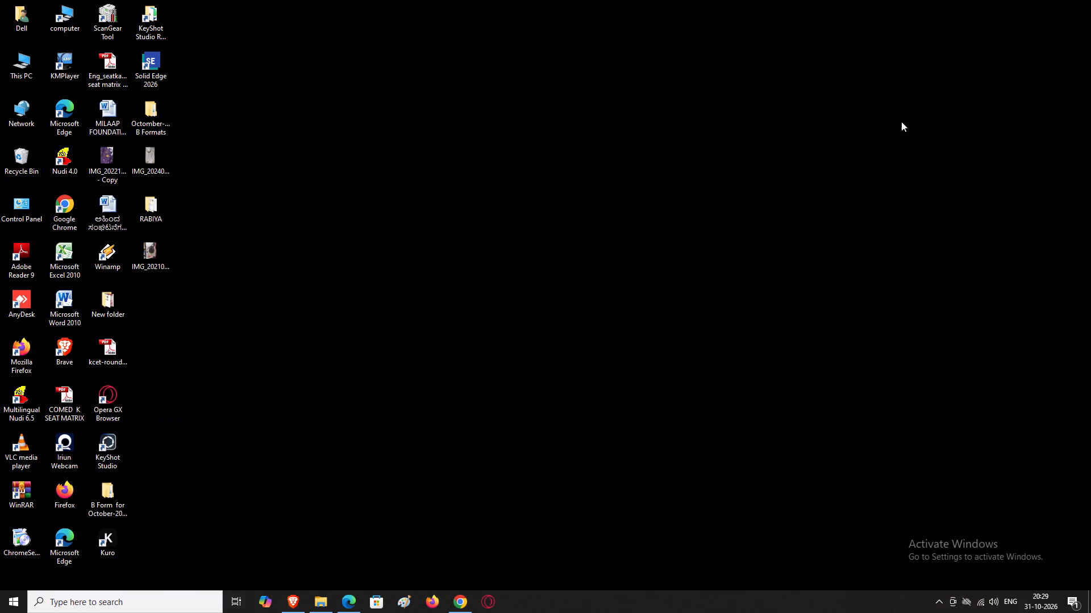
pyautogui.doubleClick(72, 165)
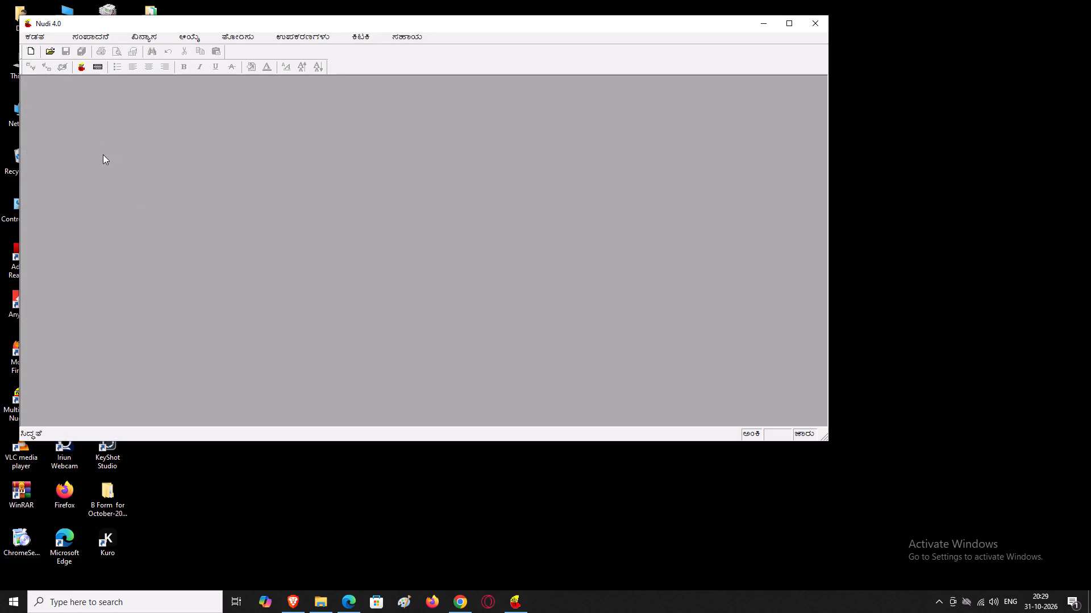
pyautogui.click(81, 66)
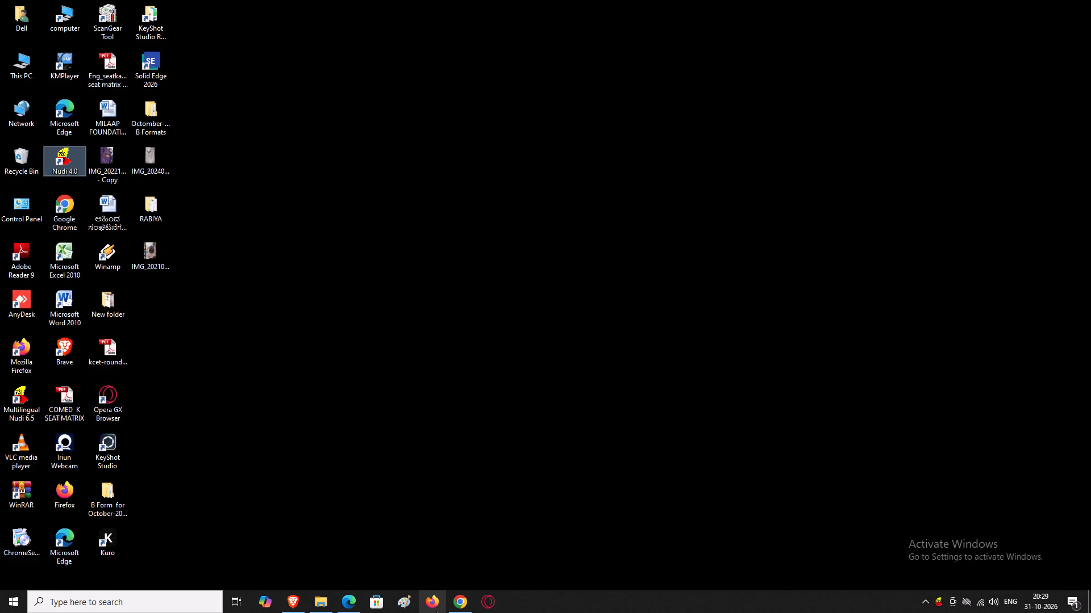
# Return to the iLovePDF editor in Chrome and delete the ಜಾತಗಾರ್ text box from row 310 on page 5.
pyautogui.click(457, 600)
pyautogui.click(326, 492)
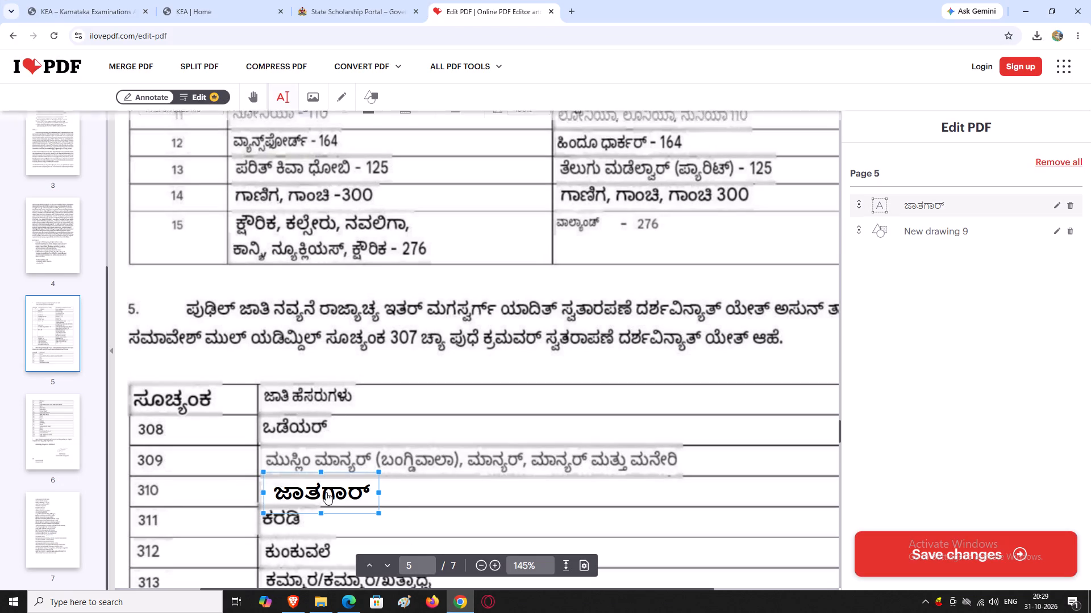
pyautogui.click(342, 472)
pyautogui.click(349, 484)
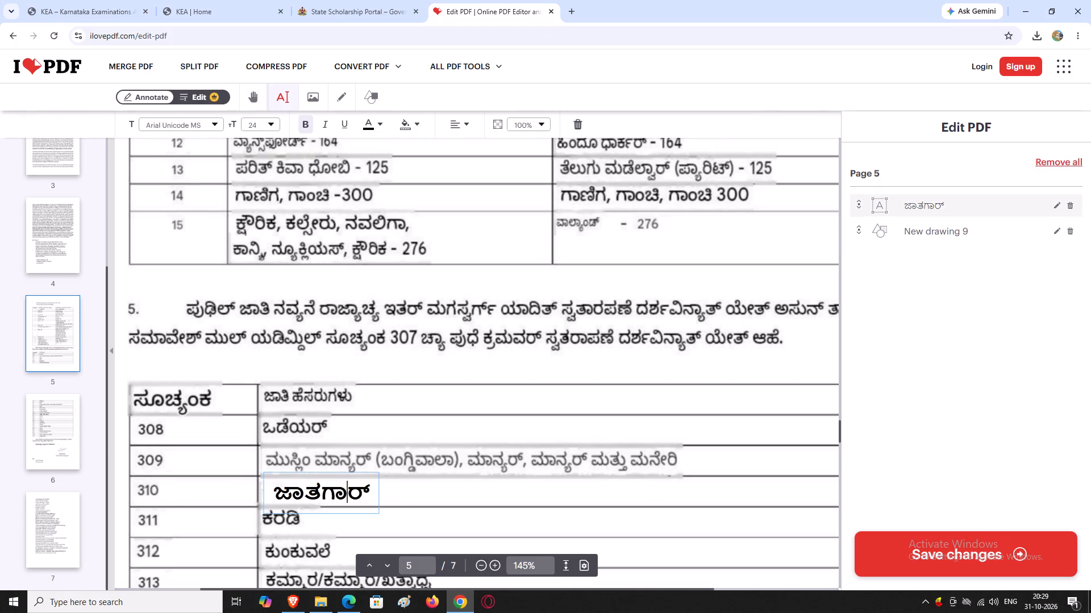
pyautogui.click(359, 472)
pyautogui.click(364, 471)
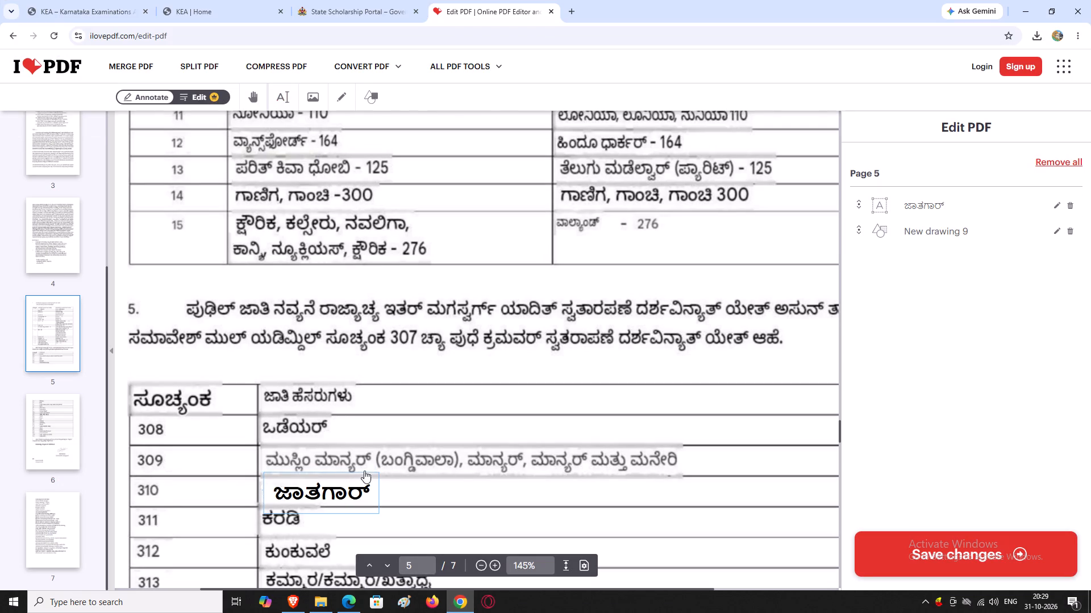
pyautogui.press('Delete')
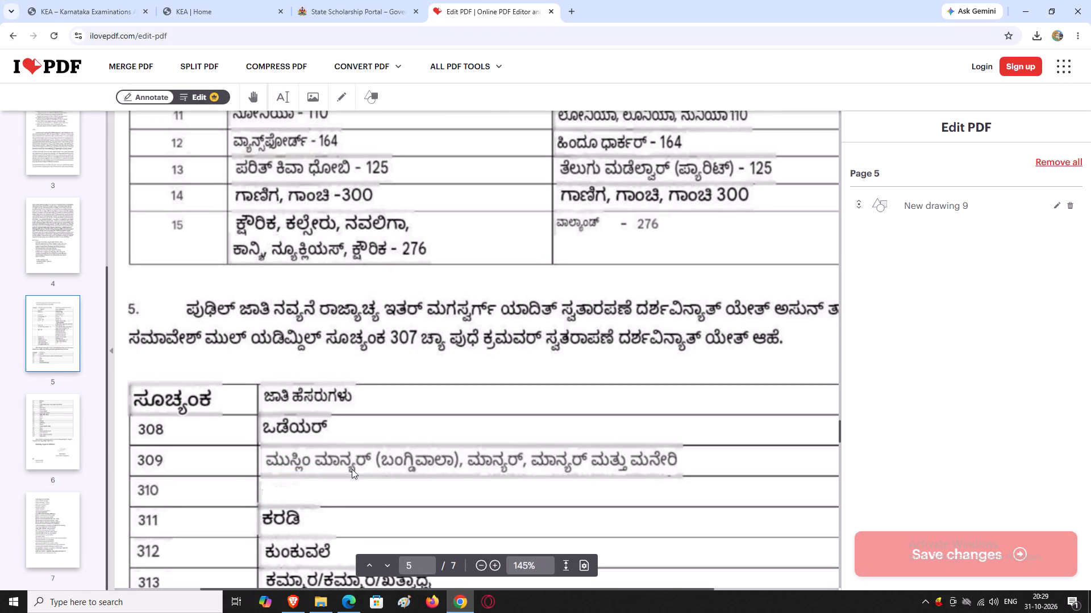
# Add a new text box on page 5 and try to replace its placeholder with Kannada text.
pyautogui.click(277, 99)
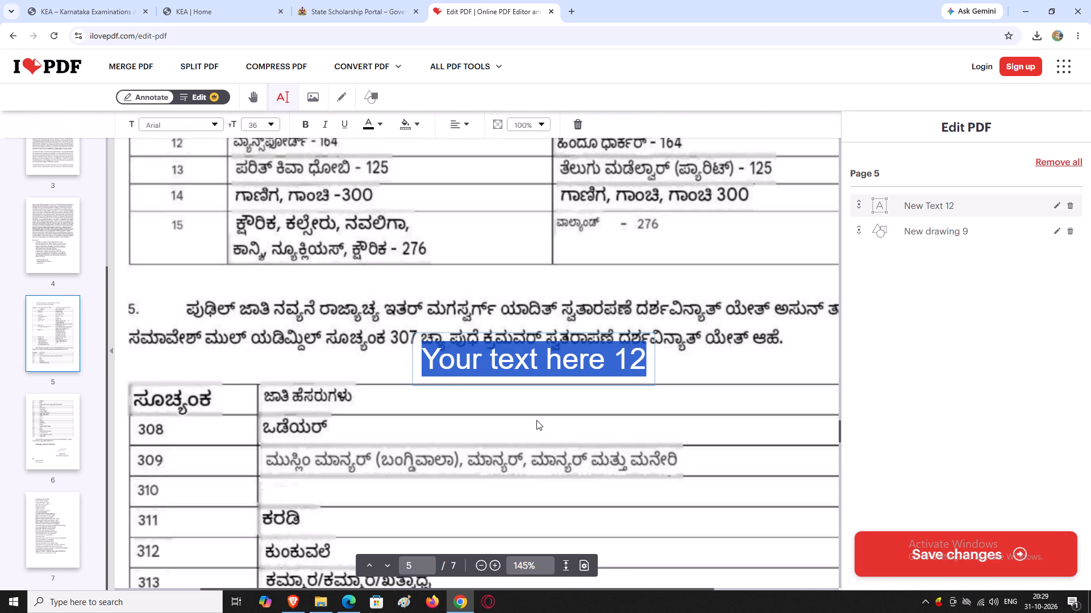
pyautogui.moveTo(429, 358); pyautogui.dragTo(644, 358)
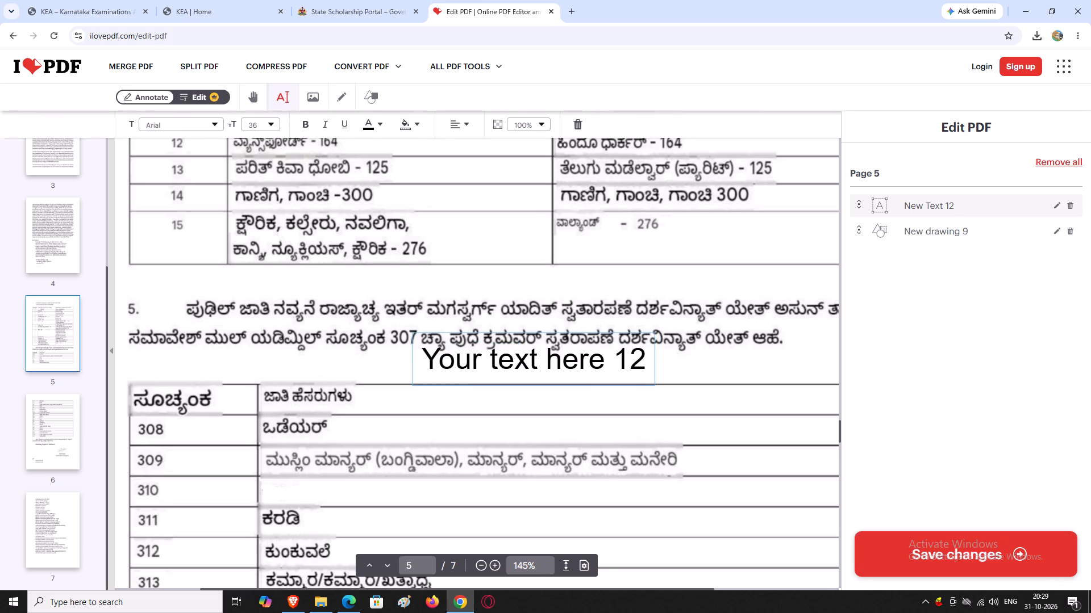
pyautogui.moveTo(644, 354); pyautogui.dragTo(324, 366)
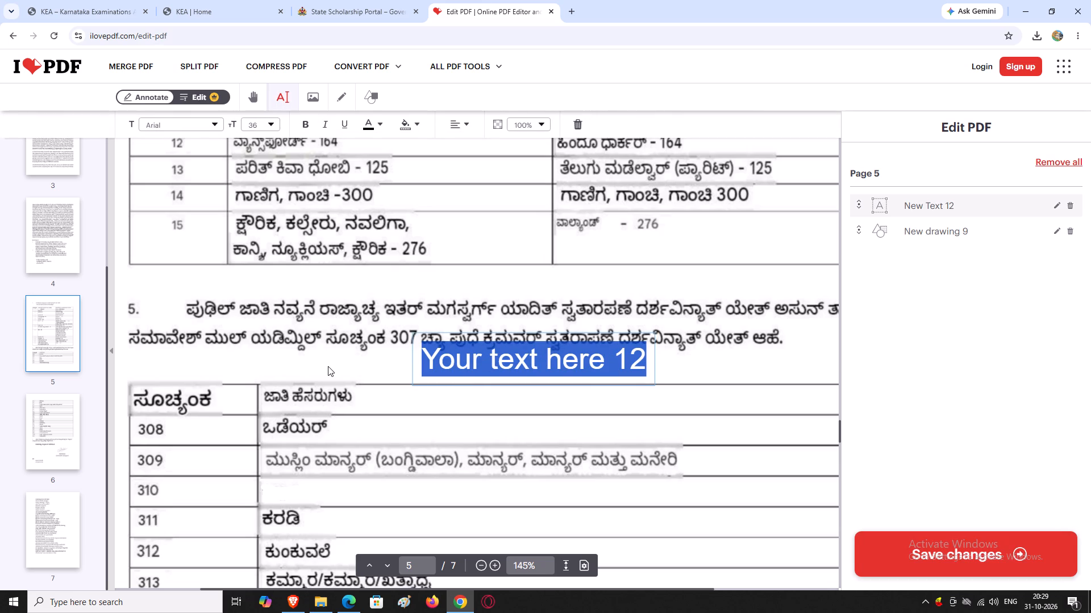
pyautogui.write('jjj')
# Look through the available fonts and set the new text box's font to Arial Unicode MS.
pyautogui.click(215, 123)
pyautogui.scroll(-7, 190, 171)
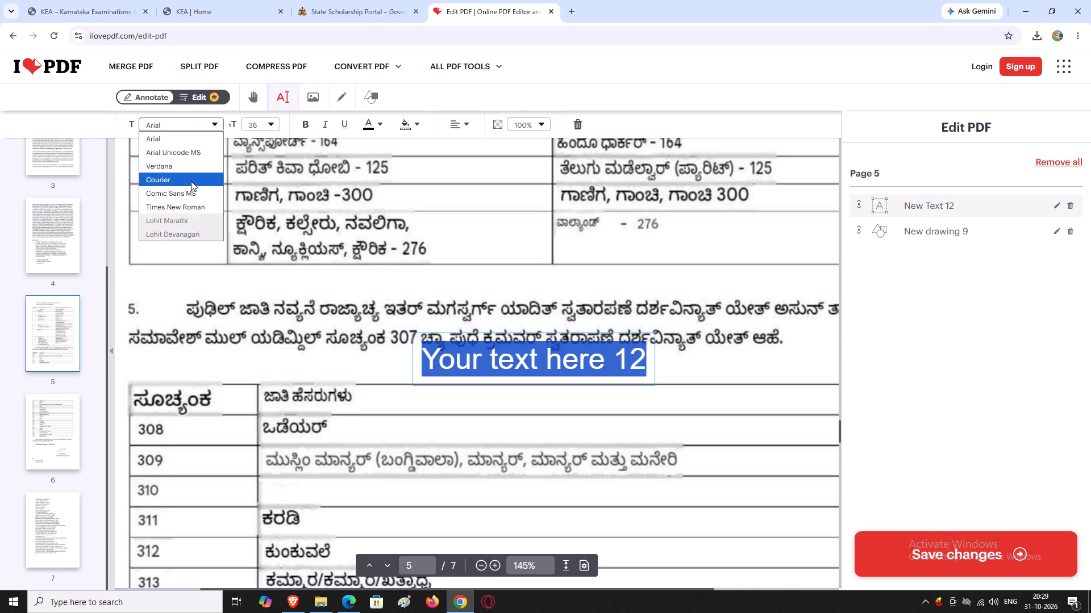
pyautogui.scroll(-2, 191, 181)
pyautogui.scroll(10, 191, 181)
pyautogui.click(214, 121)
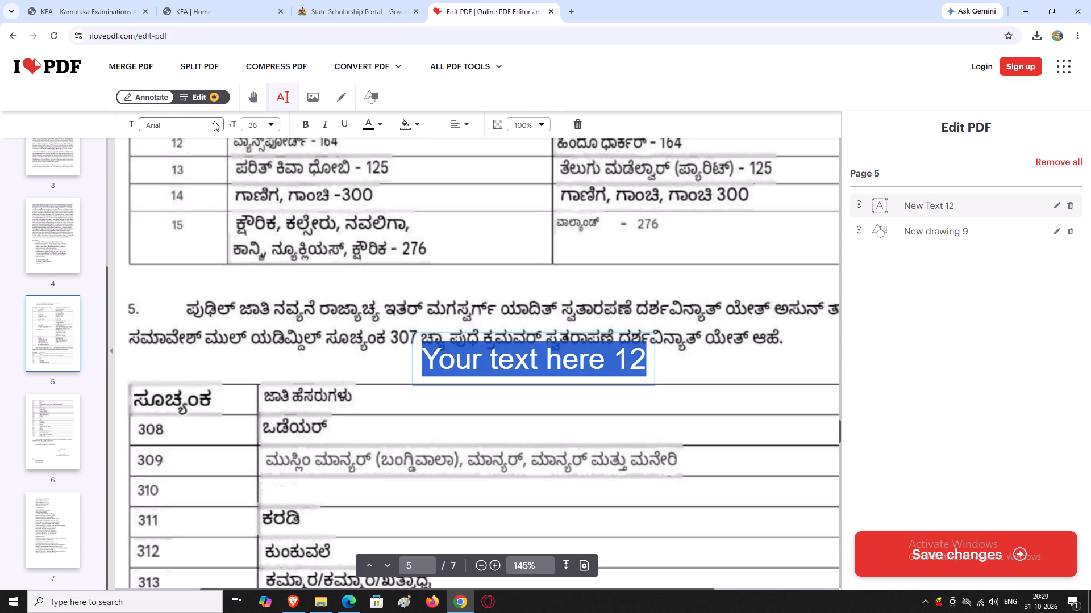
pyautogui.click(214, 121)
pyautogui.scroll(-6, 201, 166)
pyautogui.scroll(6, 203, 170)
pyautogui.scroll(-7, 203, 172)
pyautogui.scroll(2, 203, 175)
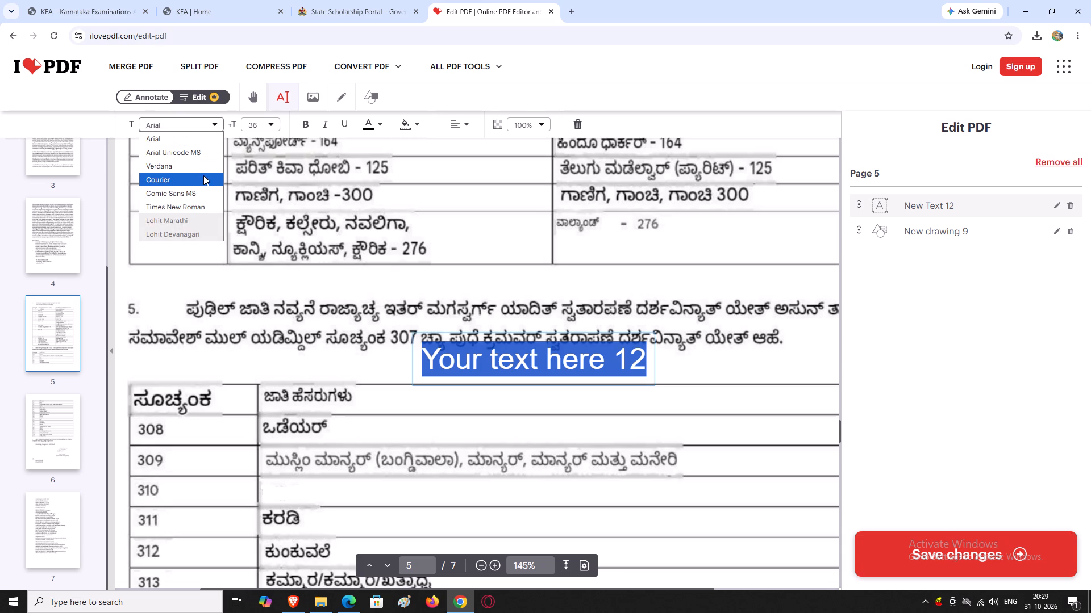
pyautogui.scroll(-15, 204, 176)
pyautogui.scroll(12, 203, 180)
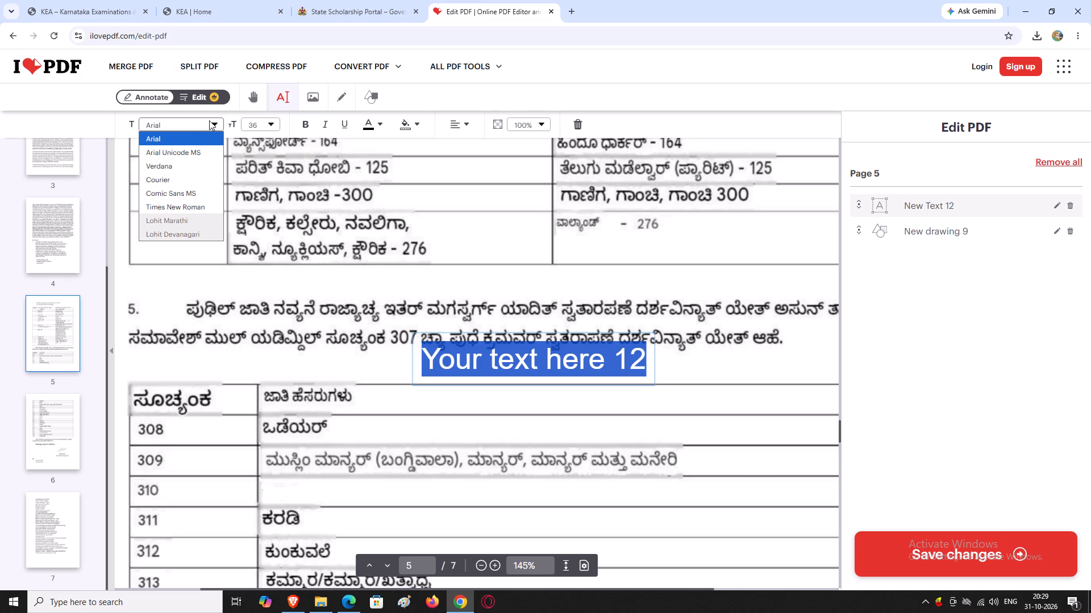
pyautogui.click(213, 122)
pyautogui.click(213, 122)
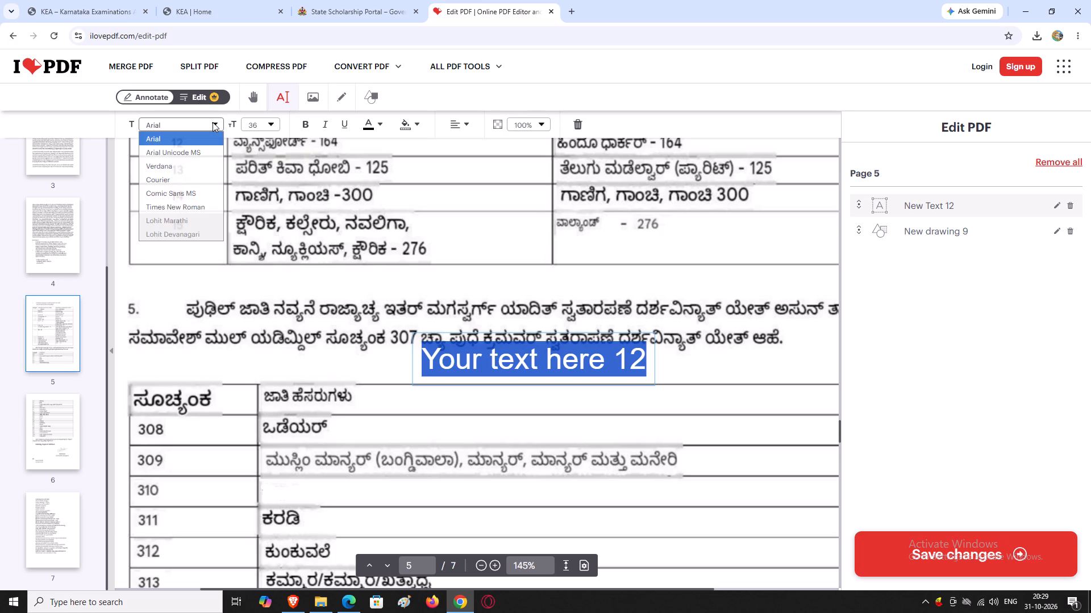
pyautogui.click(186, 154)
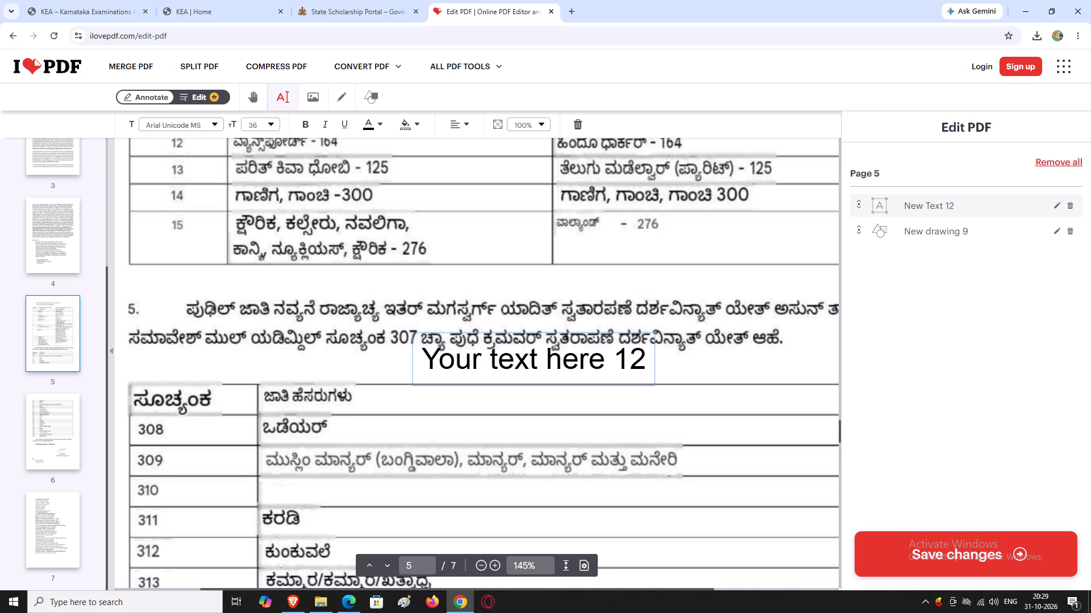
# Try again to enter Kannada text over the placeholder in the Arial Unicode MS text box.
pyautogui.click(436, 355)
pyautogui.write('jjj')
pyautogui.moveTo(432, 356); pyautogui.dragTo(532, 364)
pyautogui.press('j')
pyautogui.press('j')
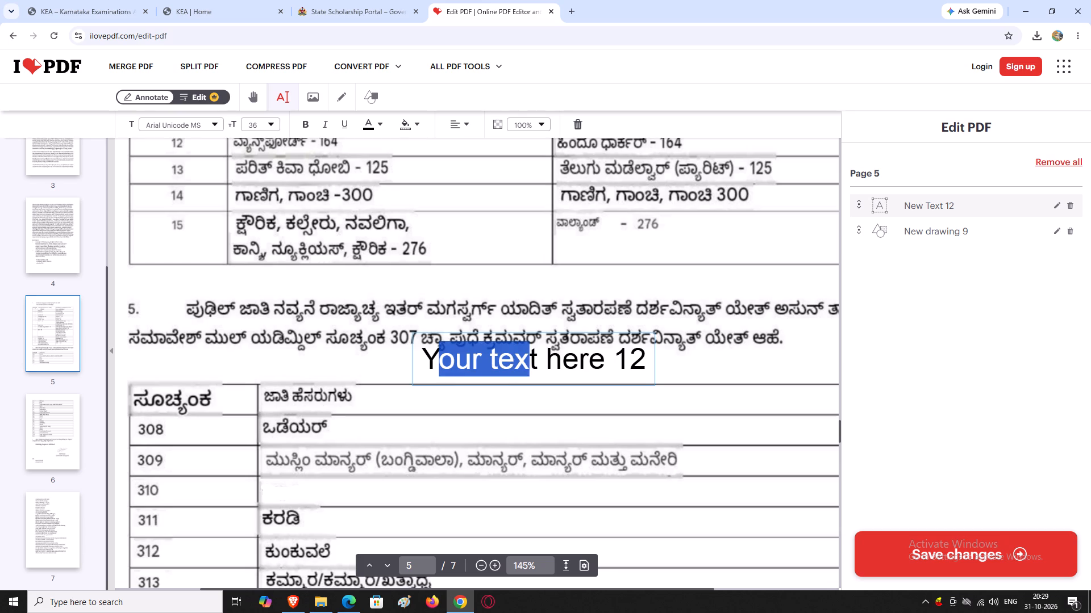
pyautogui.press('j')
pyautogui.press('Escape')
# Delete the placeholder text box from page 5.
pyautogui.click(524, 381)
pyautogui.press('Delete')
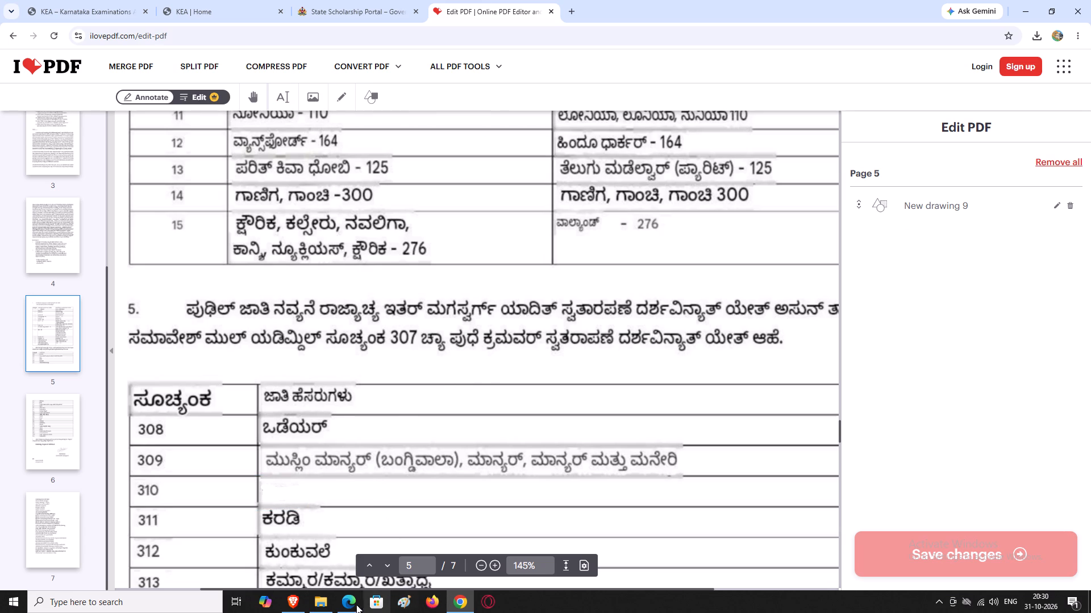
# Minimize Chrome, check for the leftover Nudi background process, start Multilingual Nudi 6.5 with the language set to Kannada, and minimize it.
pyautogui.click(1022, 2)
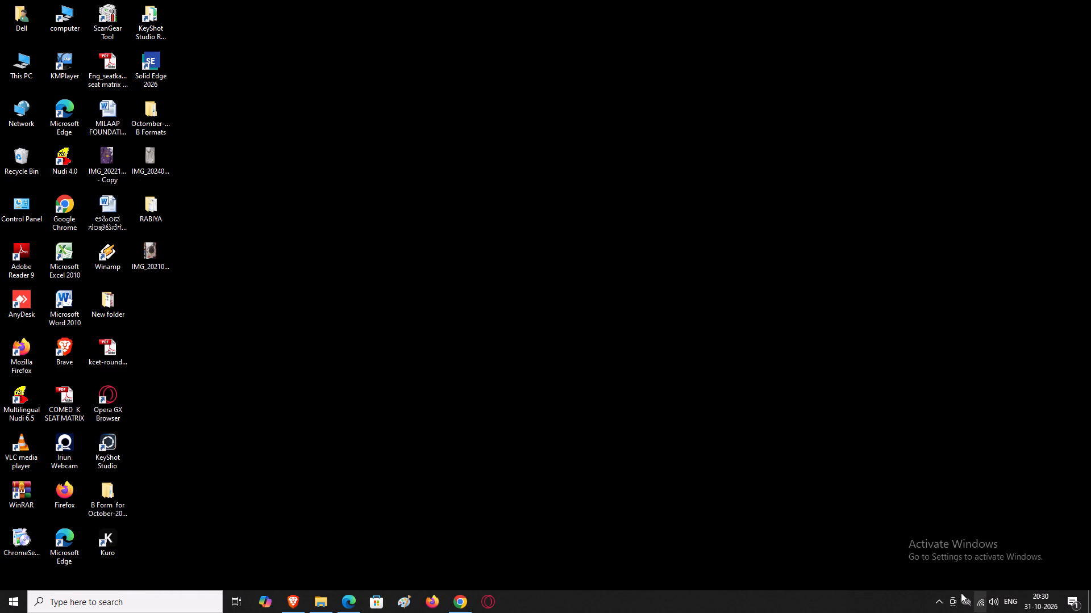
pyautogui.click(940, 599)
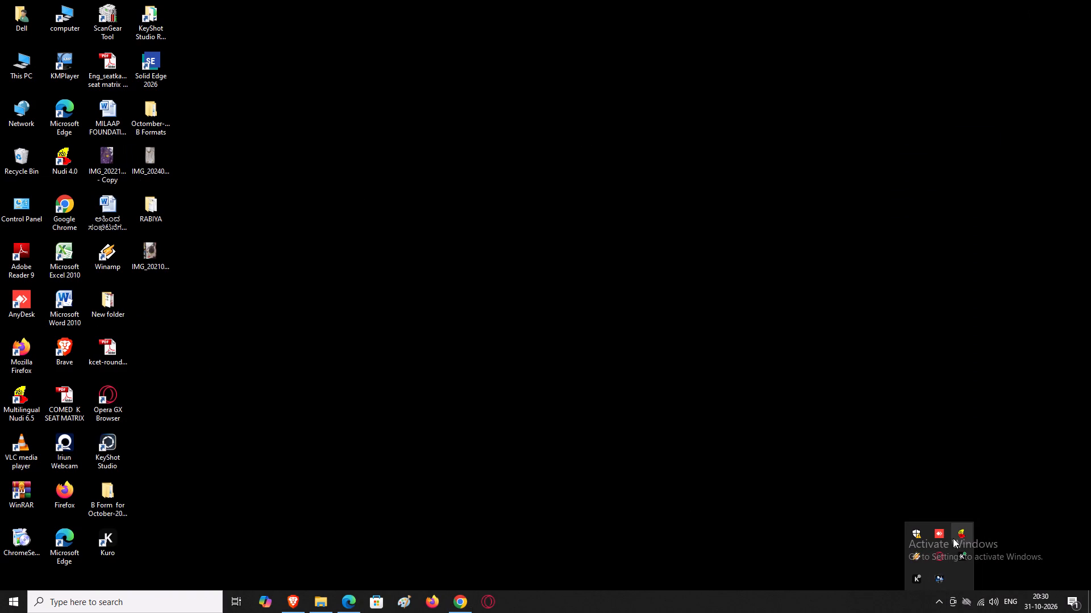
pyautogui.rightClick(960, 535)
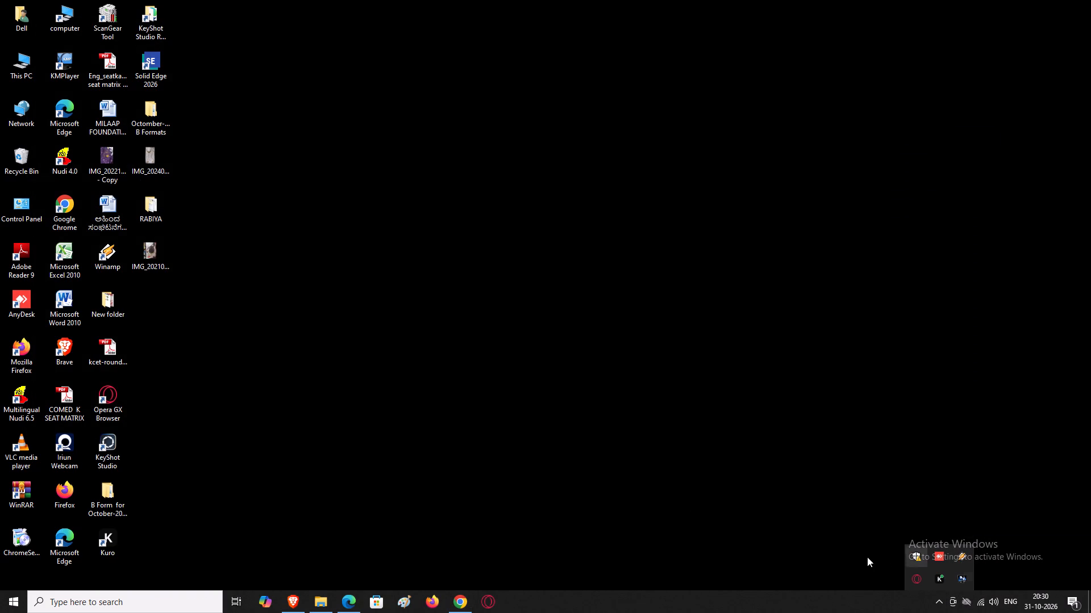
pyautogui.doubleClick(16, 403)
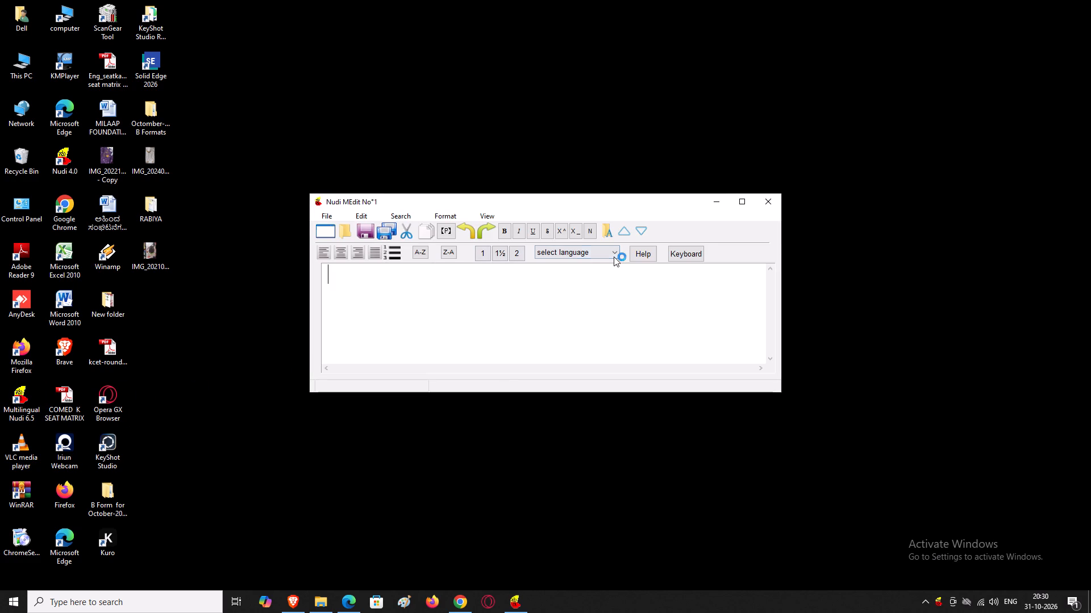
pyautogui.click(612, 256)
pyautogui.click(567, 305)
pyautogui.click(720, 200)
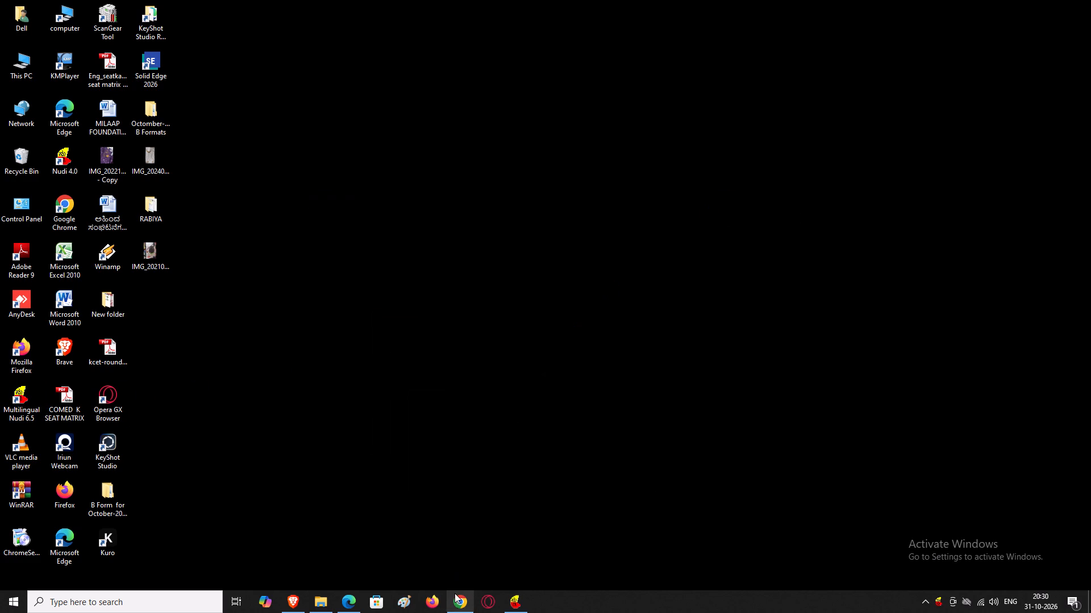
# Return to Chrome, add a new text box on page 5 and replace its placeholder text with ಜಾತಗಾರ.
pyautogui.click(456, 599)
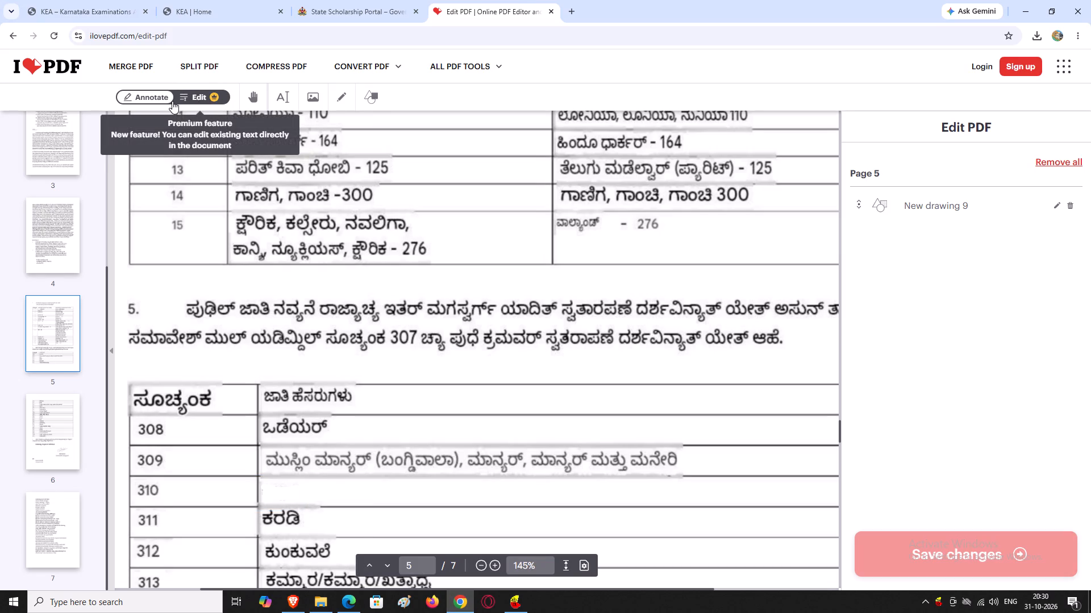
pyautogui.click(280, 96)
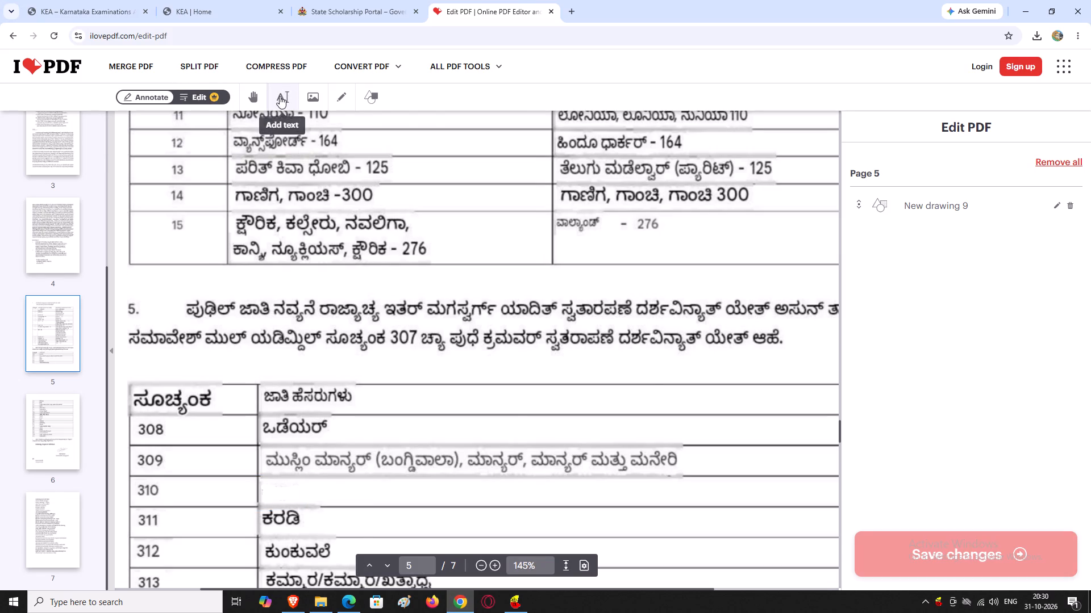
pyautogui.moveTo(431, 358); pyautogui.dragTo(572, 368)
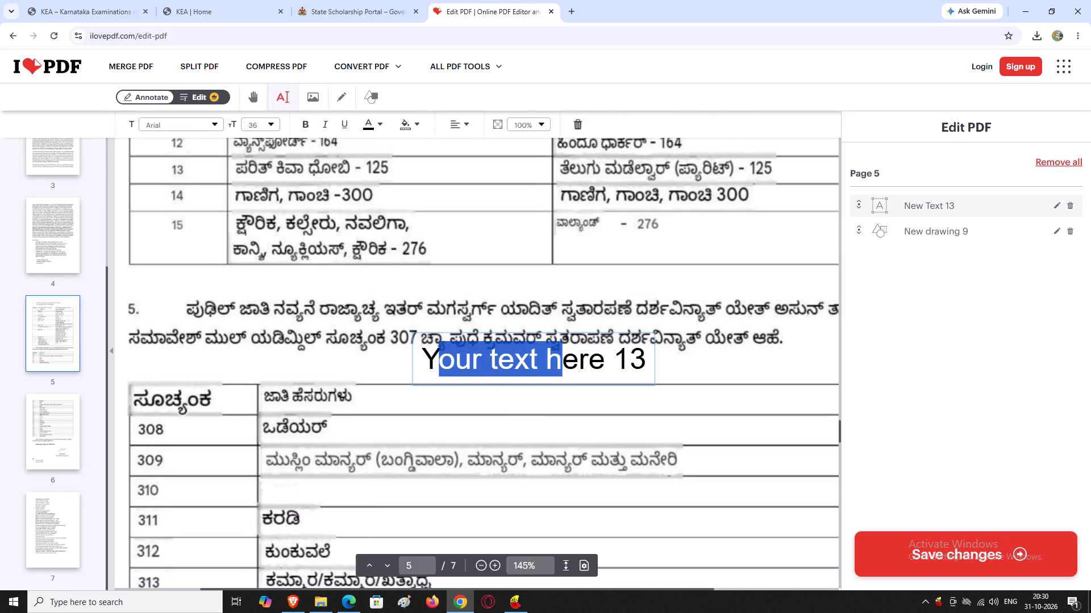
pyautogui.moveTo(572, 368); pyautogui.dragTo(655, 368)
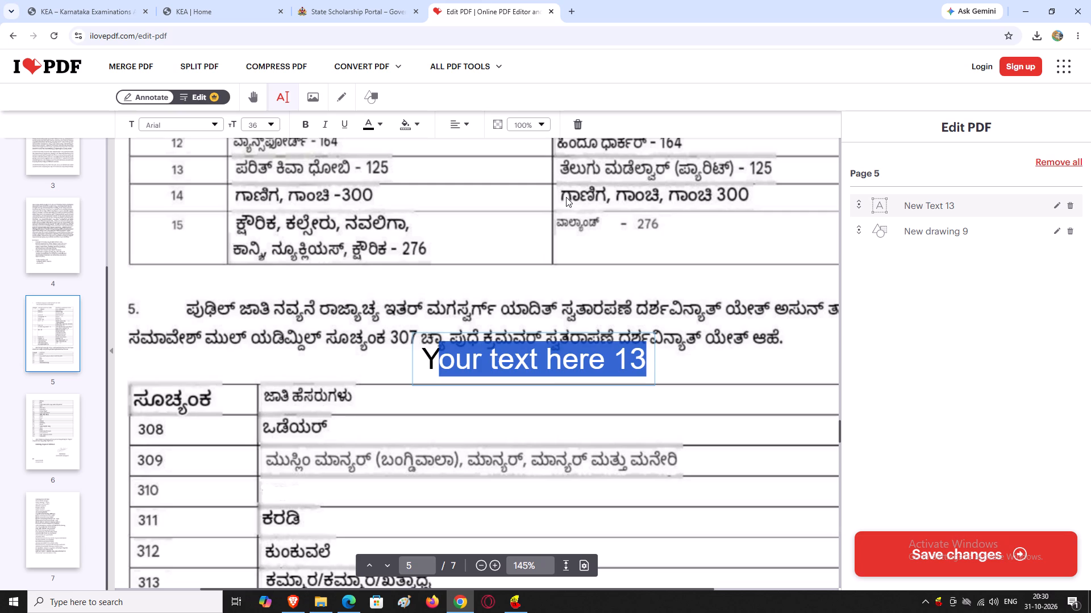
pyautogui.write('jಜ')
pyautogui.write('ಾತtಗg')
pyautogui.write('ರr')
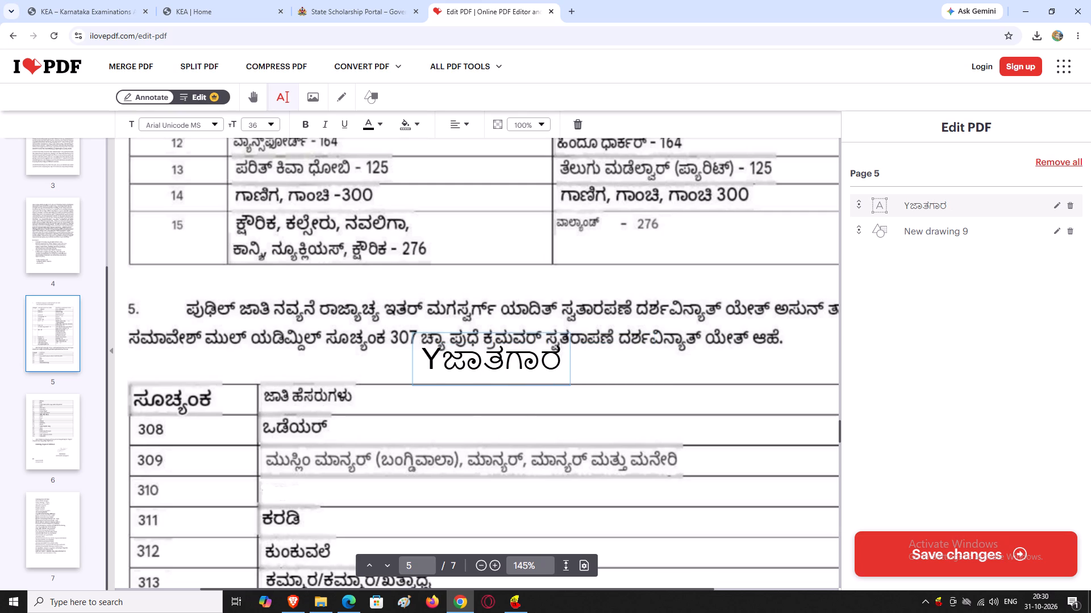
pyautogui.click(432, 359)
pyautogui.press('BackSpace')
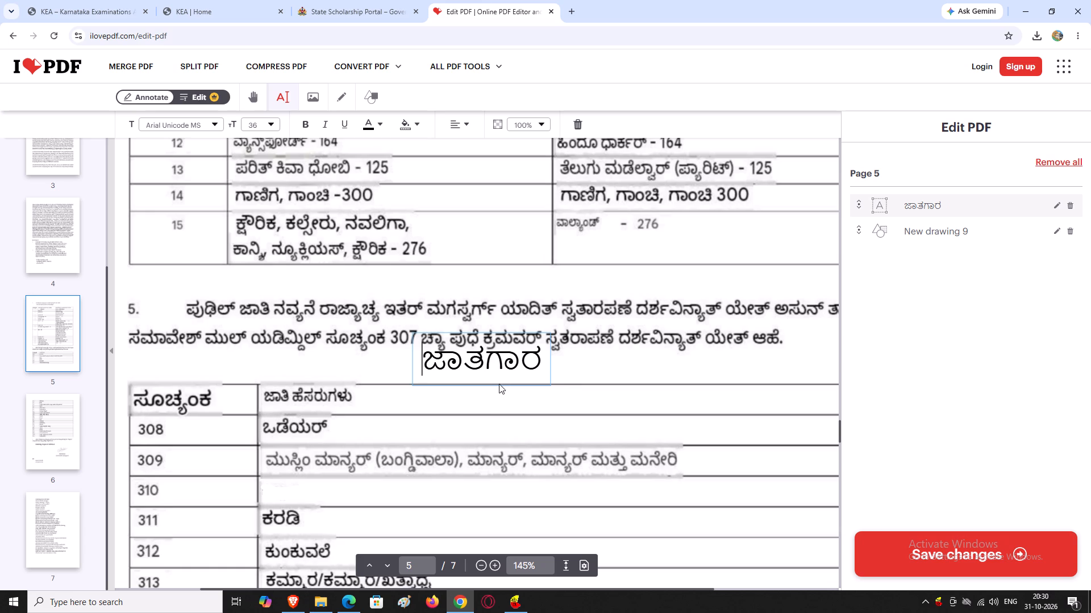
pyautogui.click(498, 380)
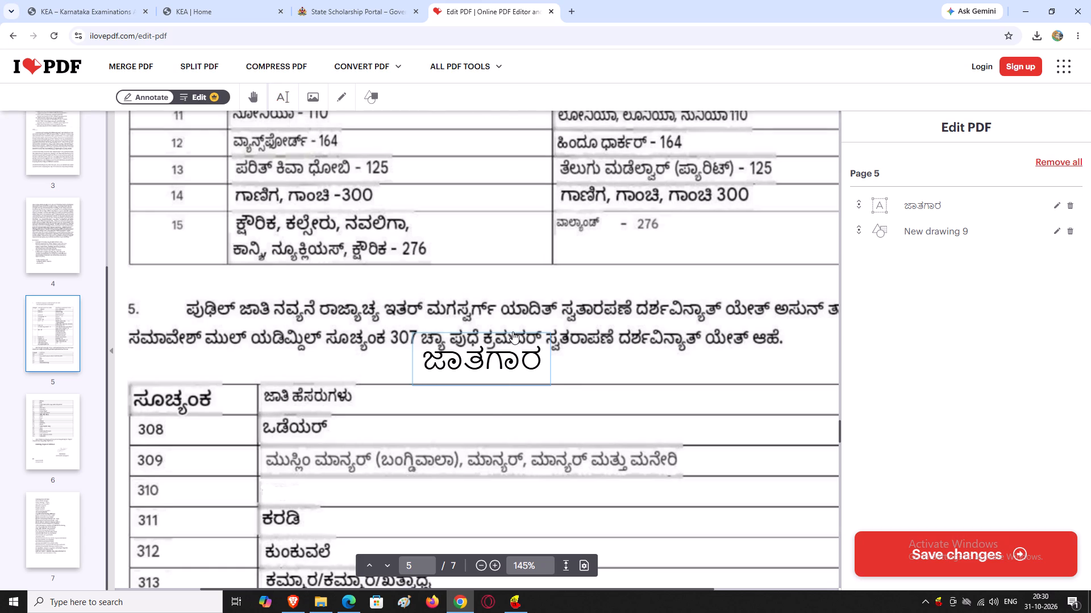
# Move the ಜಾತಗಾರ text box into the blank caste-name cell of row 310.
pyautogui.moveTo(513, 331); pyautogui.dragTo(497, 377)
pyautogui.moveTo(485, 382); pyautogui.dragTo(361, 498)
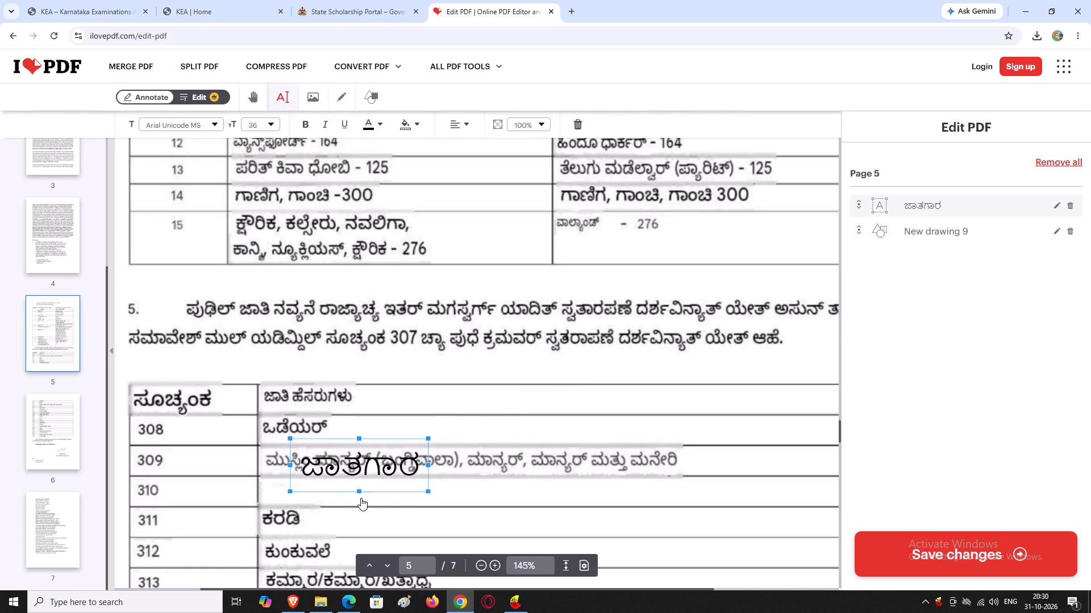
pyautogui.moveTo(361, 498); pyautogui.dragTo(334, 513)
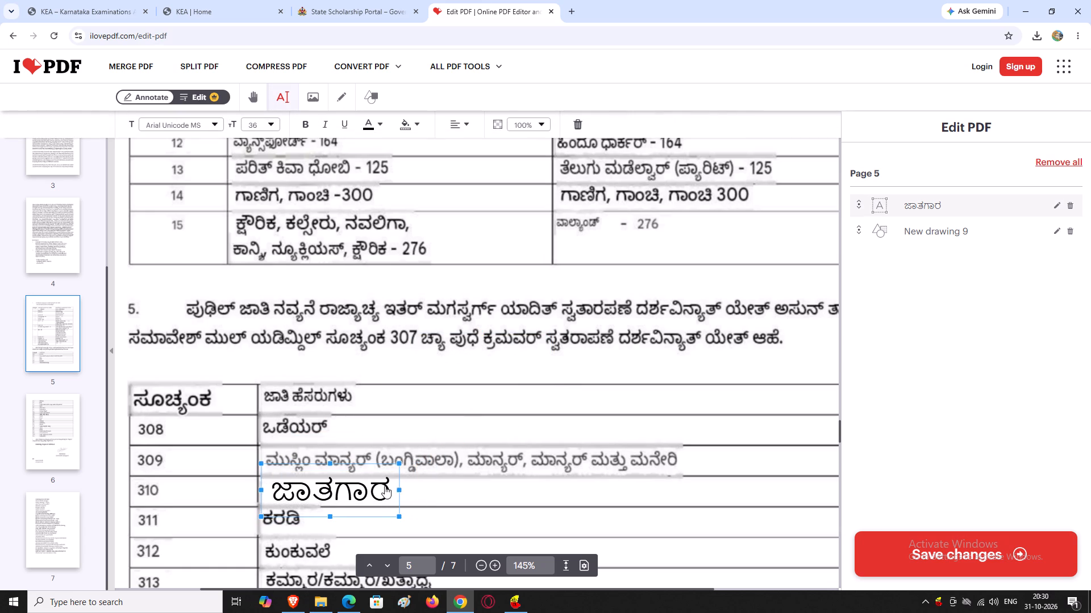
# Correct the last letter of the row 310 text to ರ್ so the entry reads ಜಾತಗಾರ್.
pyautogui.click(385, 486)
pyautogui.press('BackSpace')
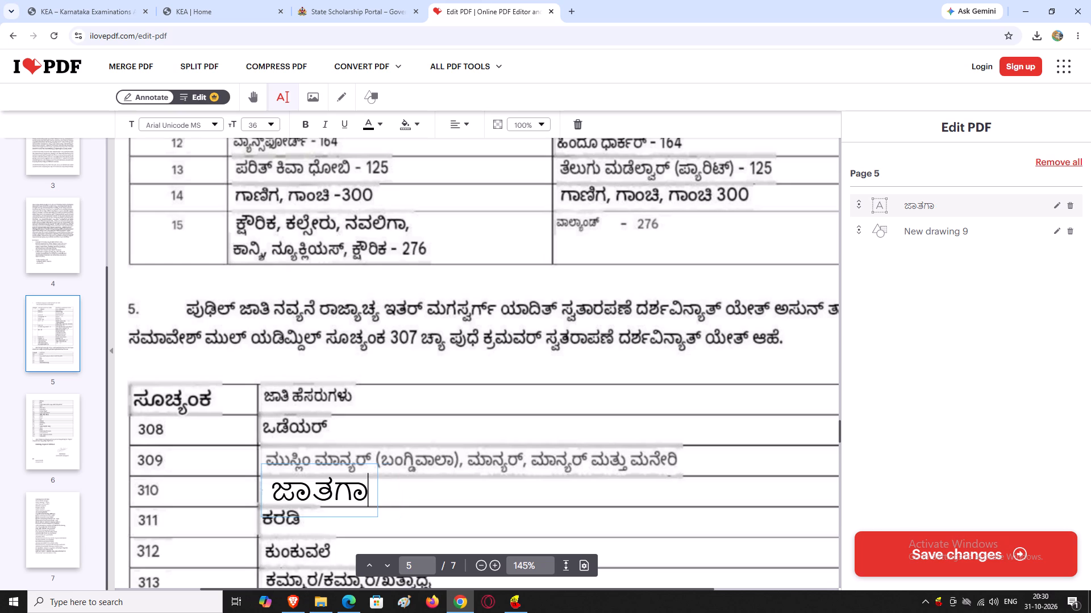
pyautogui.write('ರr್f')
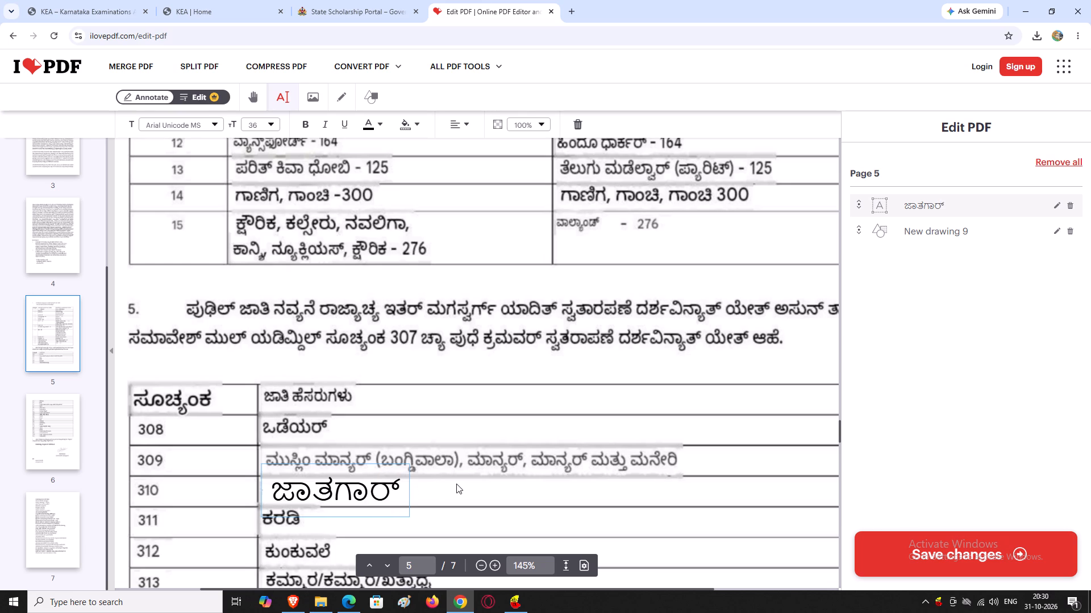
pyautogui.click(418, 486)
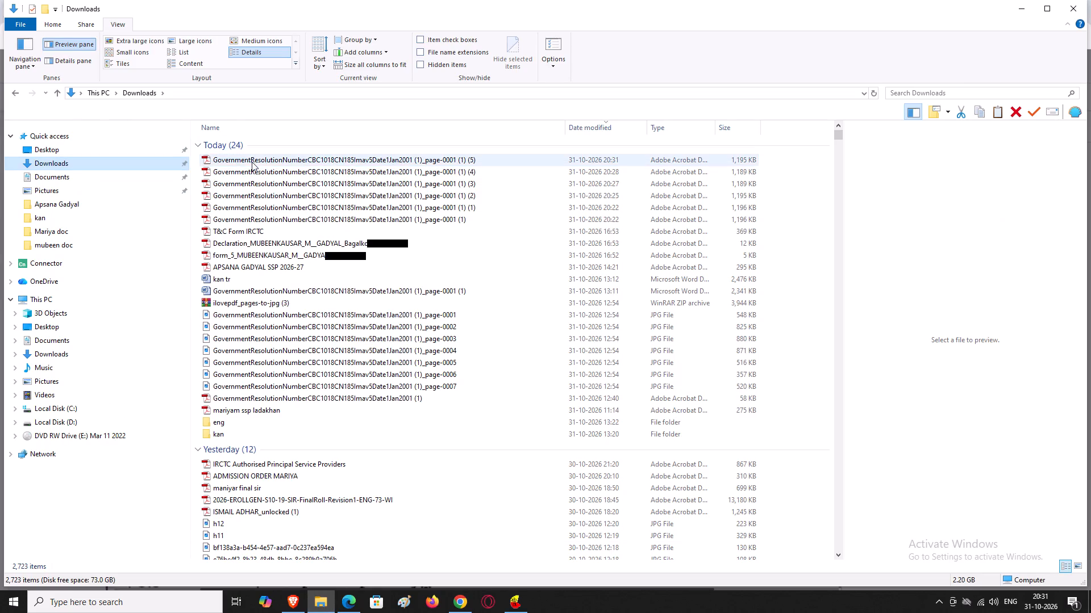
pyautogui.rightClick(252, 162)
pyautogui.click(286, 171)
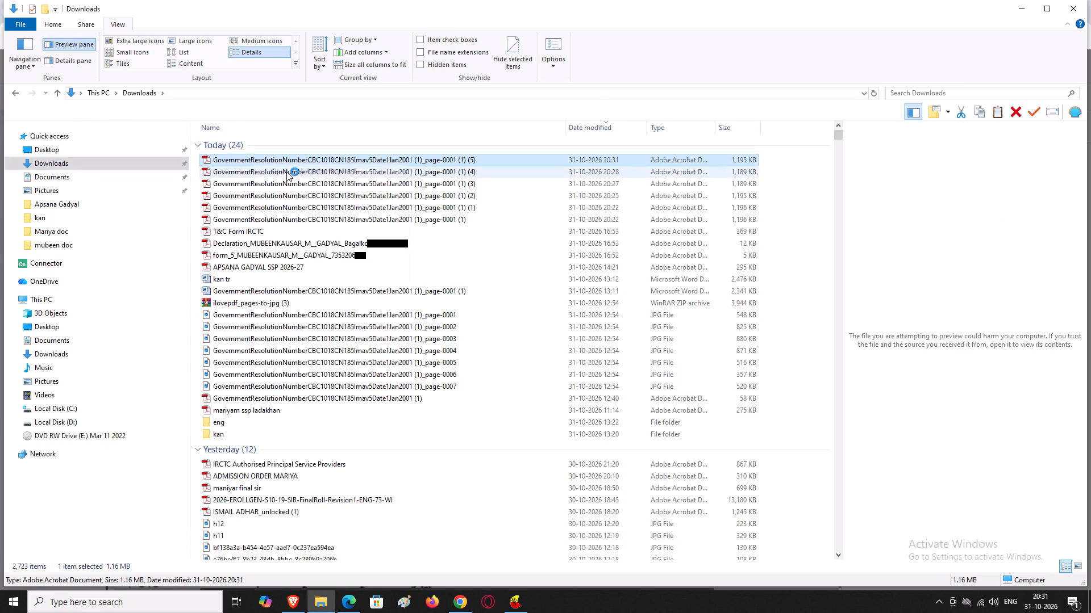
# Check caste entry 310 in the table on page 5 of the downloaded PDF.
pyautogui.scroll(-20, 456, 300)
pyautogui.scroll(-9, 456, 300)
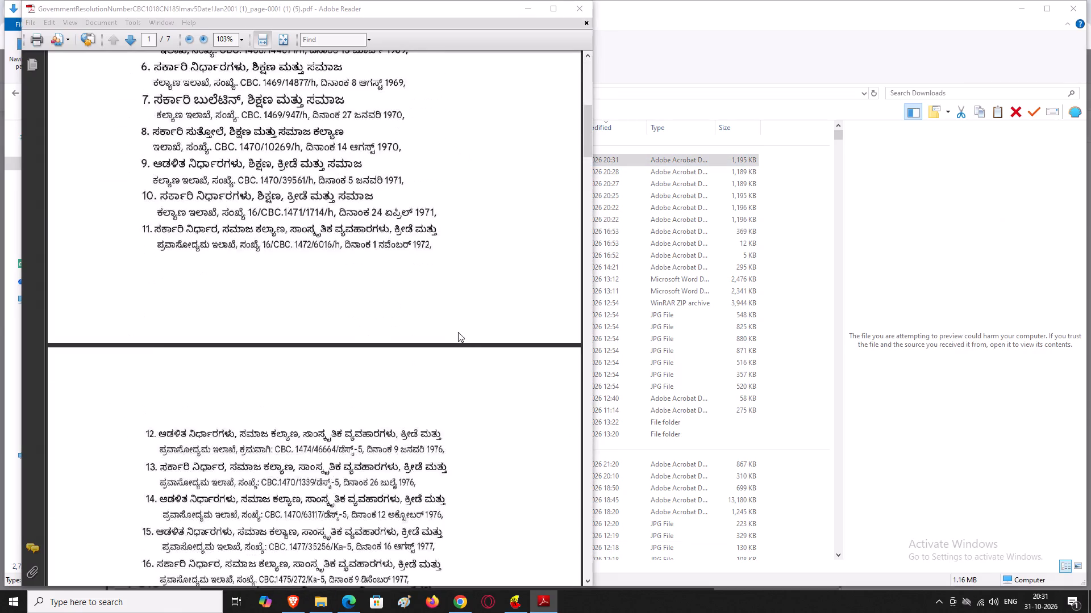
pyautogui.scroll(-6, 458, 332)
pyautogui.scroll(-20, 392, 422)
pyautogui.scroll(-20, 392, 422)
pyautogui.scroll(-2, 392, 422)
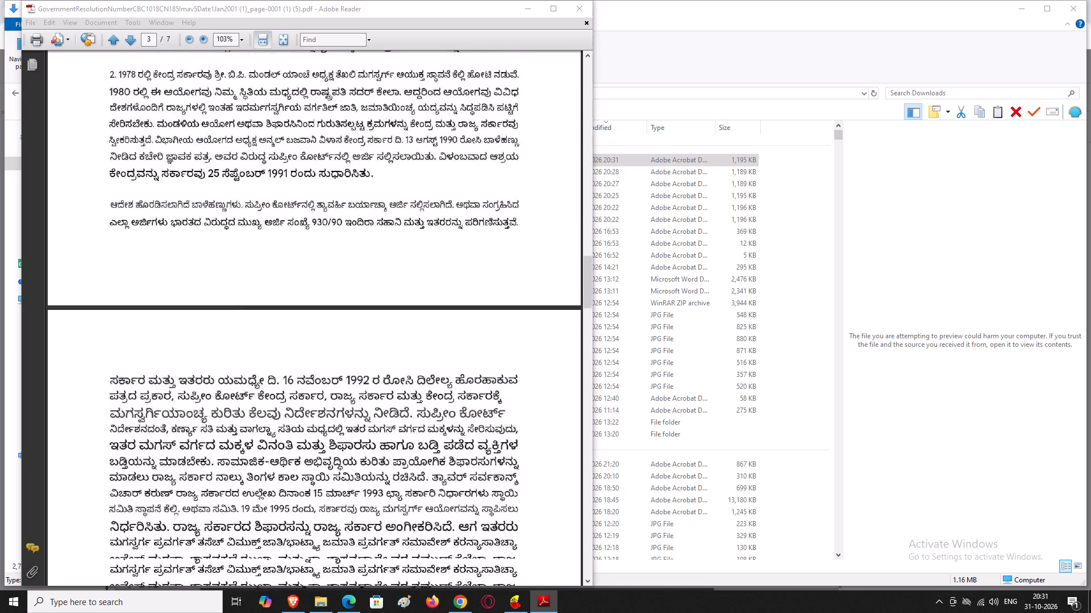
pyautogui.scroll(-13, 431, 406)
pyautogui.scroll(-16, 427, 418)
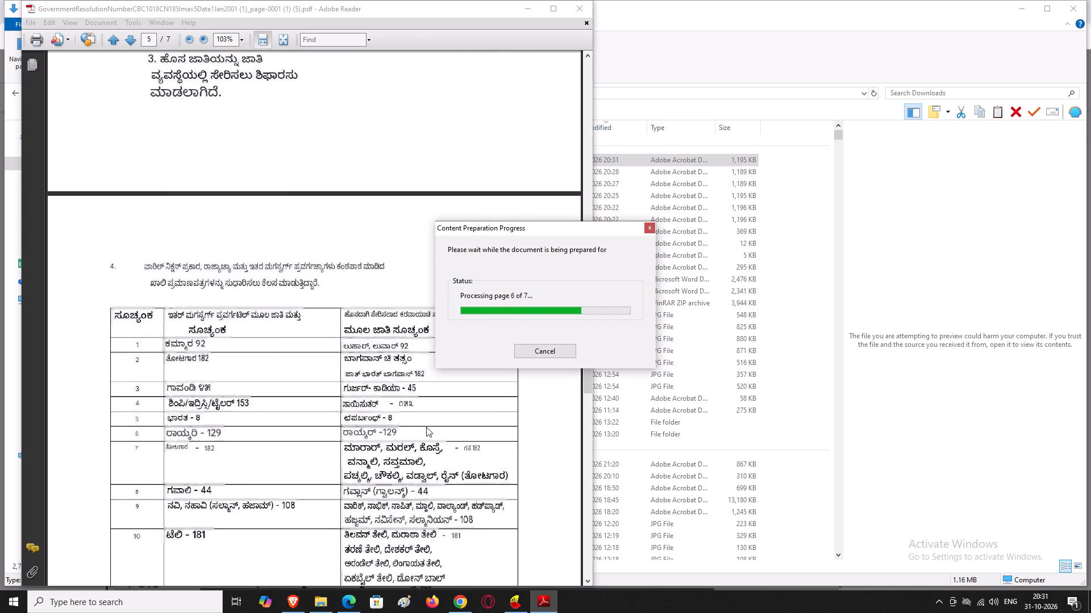
pyautogui.scroll(-17, 423, 423)
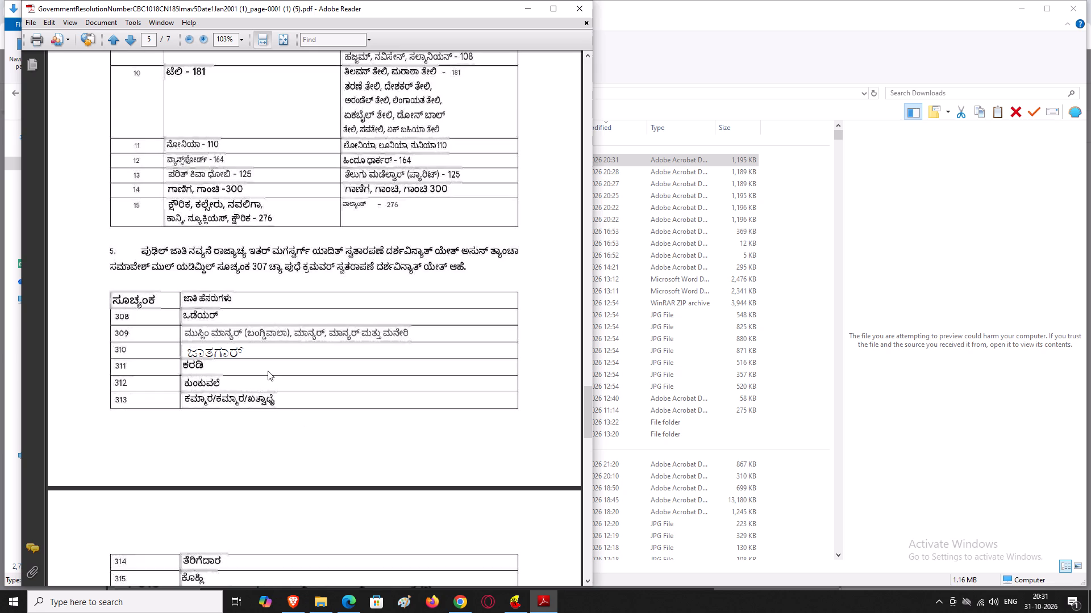
# Print only page 5 of the downloaded PDF.
pyautogui.click(35, 39)
pyautogui.click(413, 259)
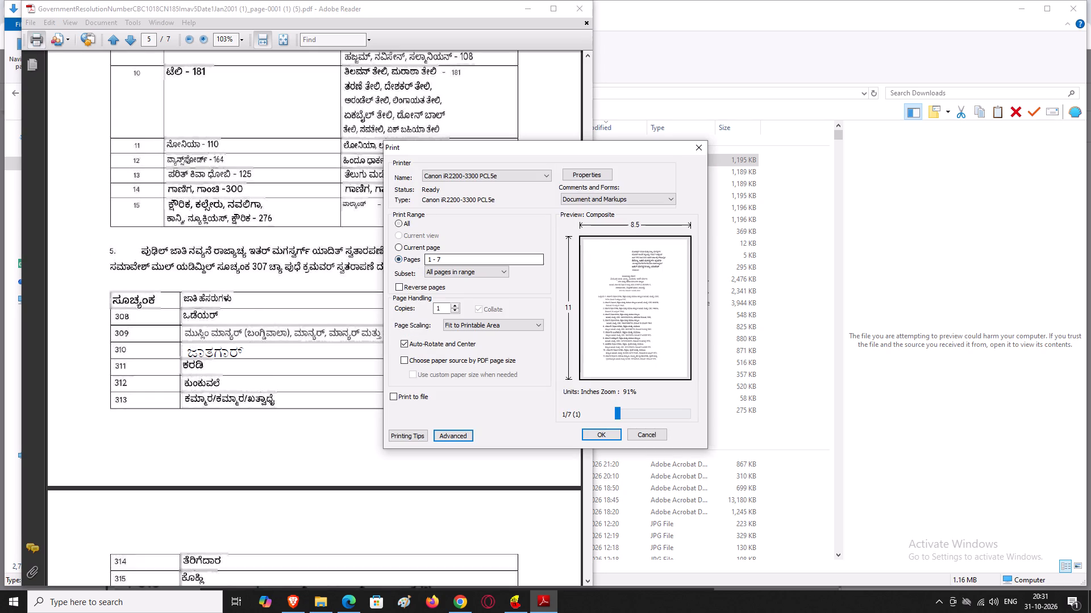
pyautogui.moveTo(471, 258); pyautogui.dragTo(285, 301)
pyautogui.press('5')
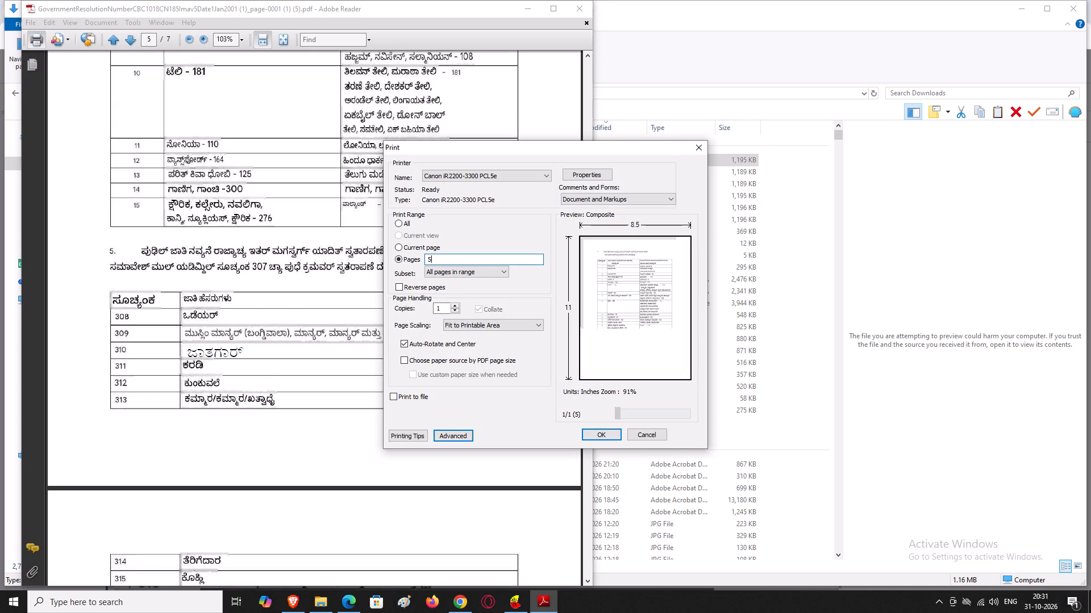
pyautogui.click(611, 434)
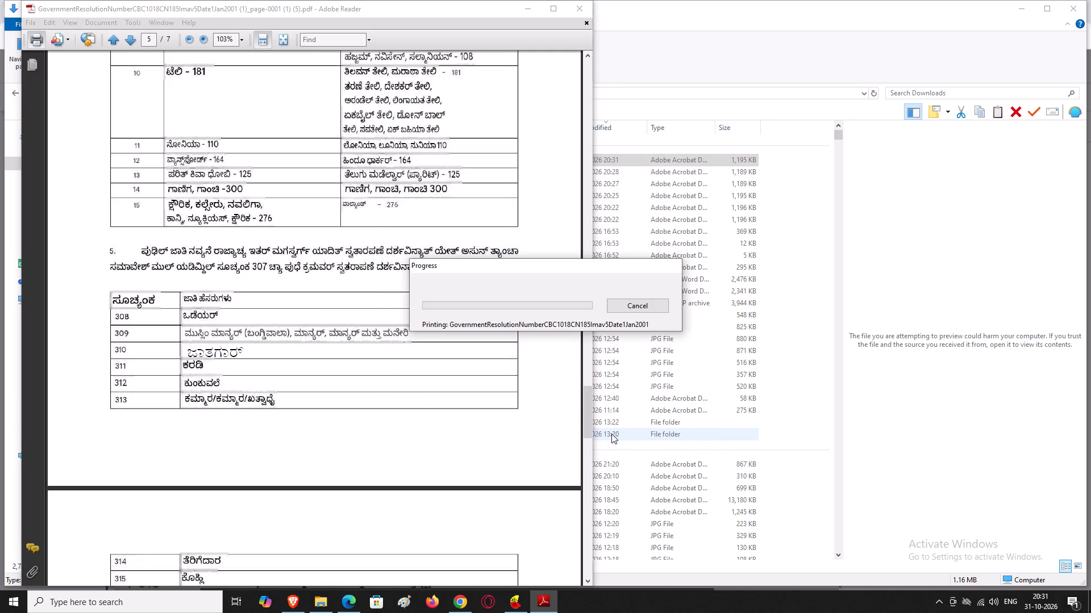
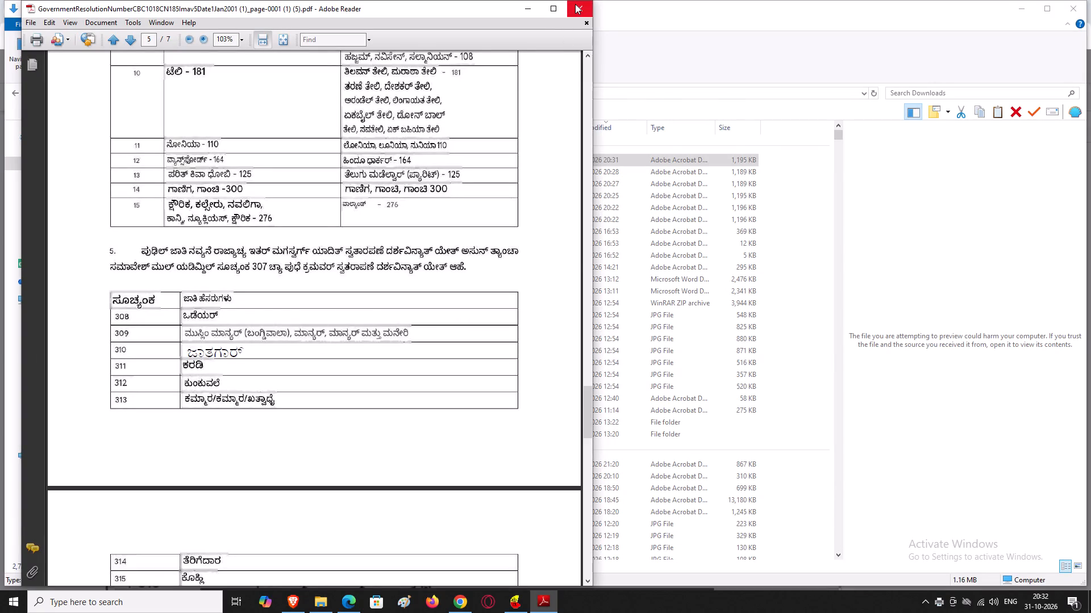
# Print all pages of the downloaded PDF on the Canon iR2200-3300 PCL5e, with Stack Bypass as the paper source.
pyautogui.scroll(20, 378, 226)
pyautogui.scroll(5, 378, 226)
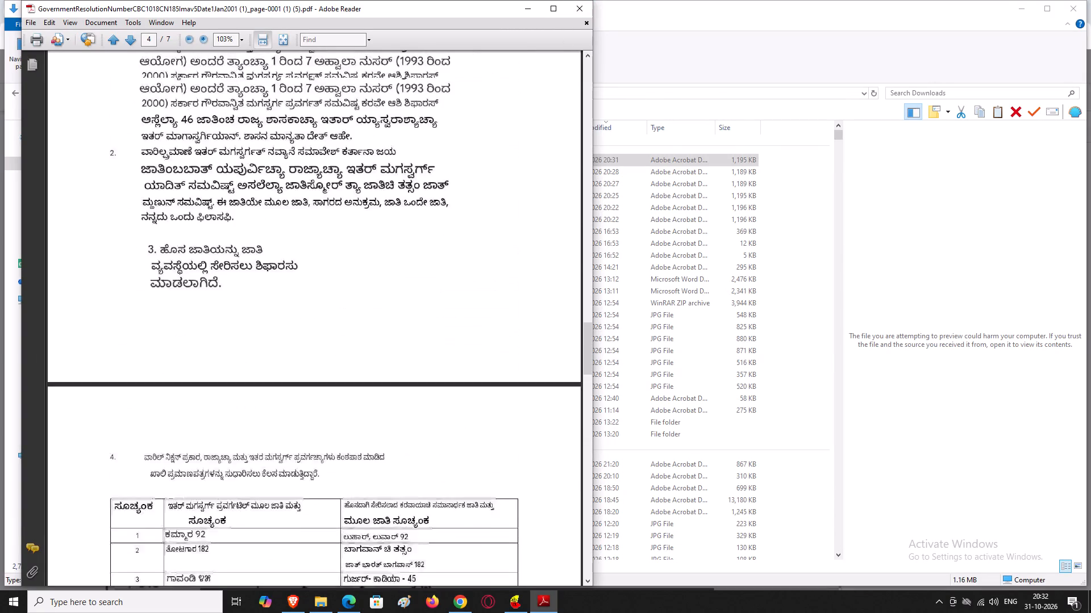
pyautogui.scroll(20, 286, 232)
pyautogui.scroll(20, 286, 232)
pyautogui.scroll(13, 286, 232)
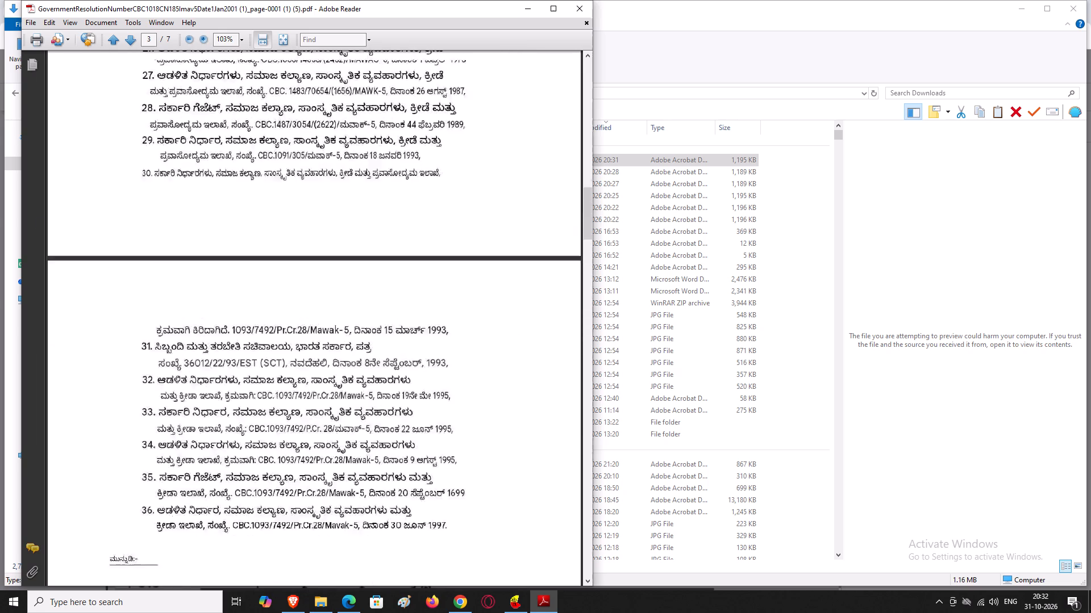
pyautogui.scroll(19, 70, 225)
pyautogui.click(36, 37)
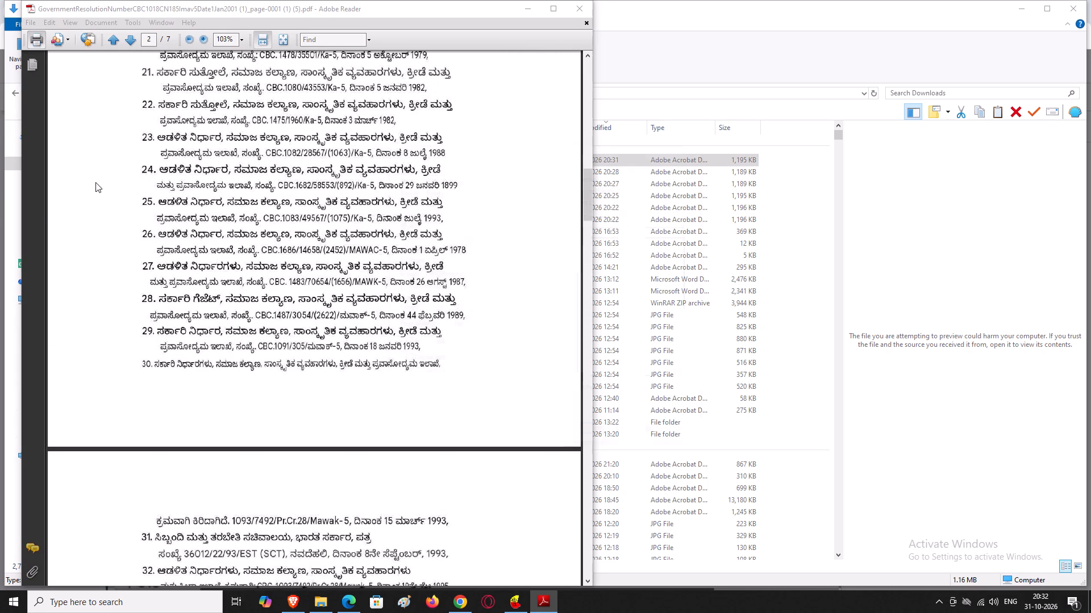
pyautogui.click(588, 175)
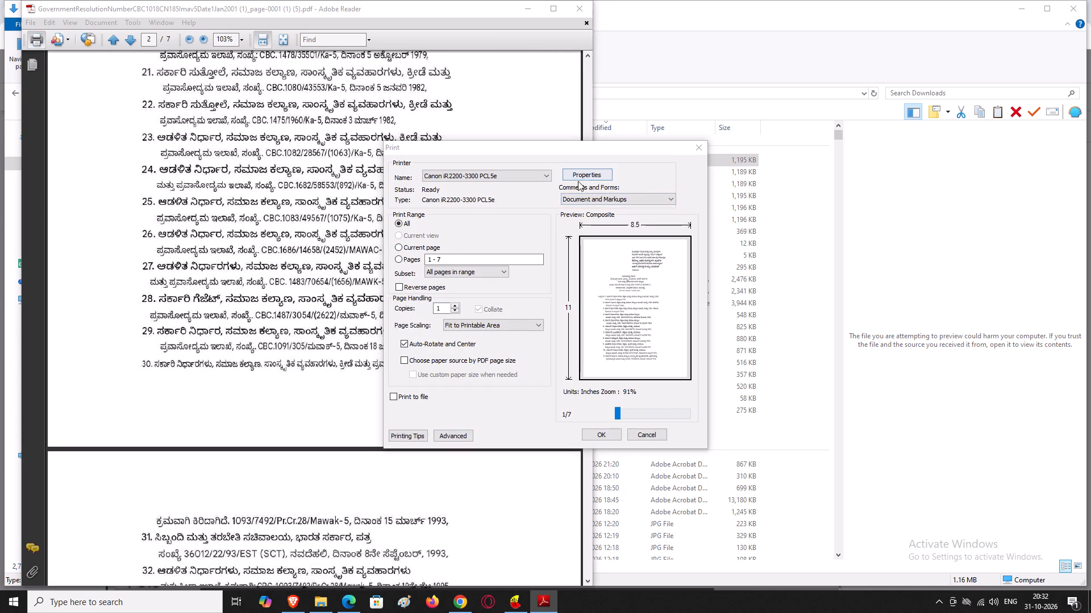
pyautogui.click(456, 178)
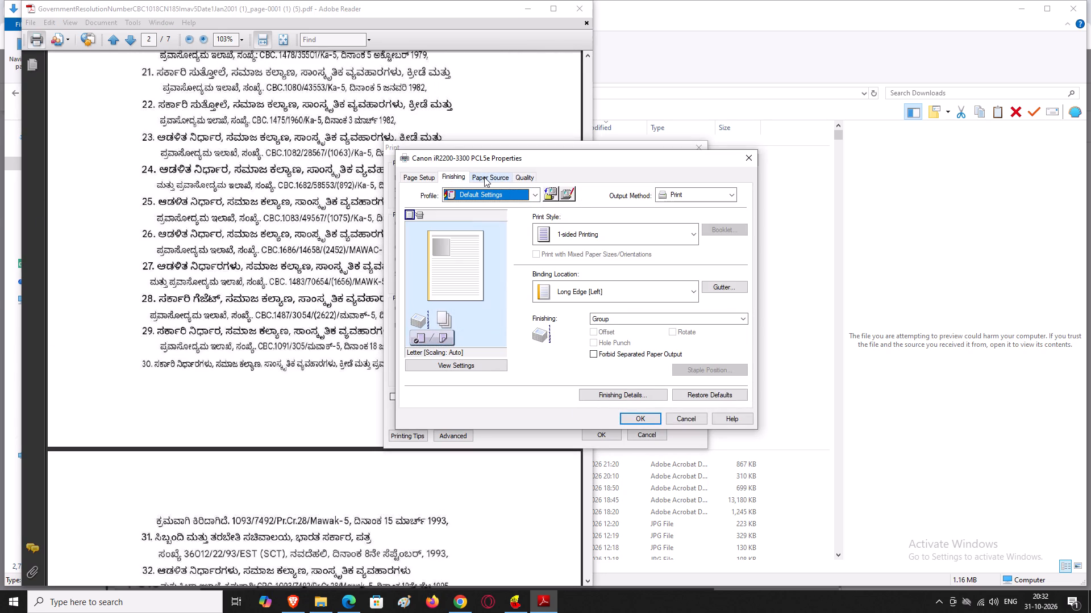
pyautogui.click(484, 177)
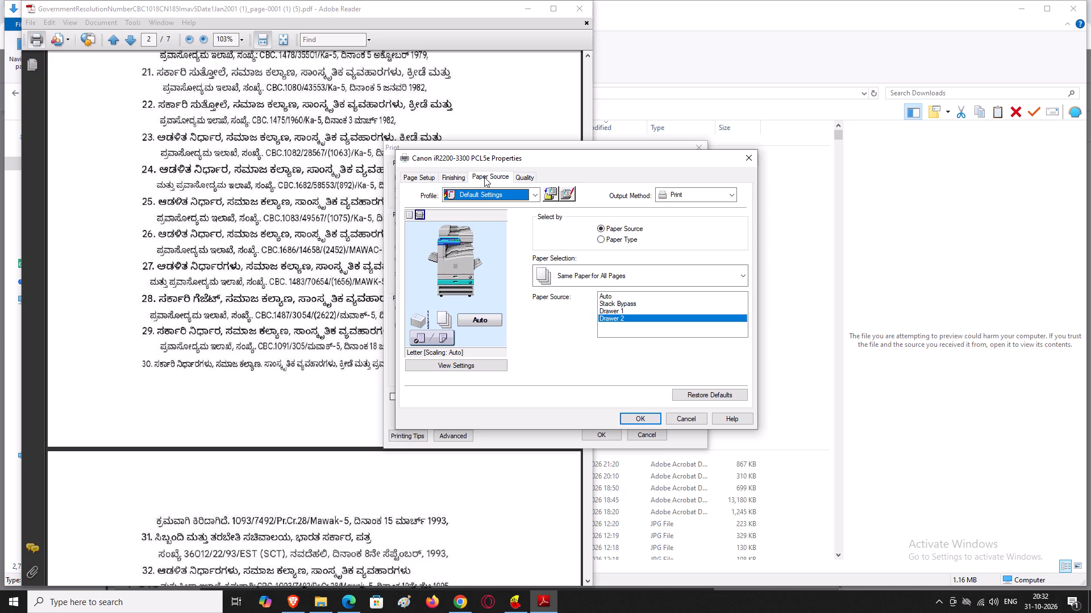
pyautogui.click(627, 303)
pyautogui.click(646, 418)
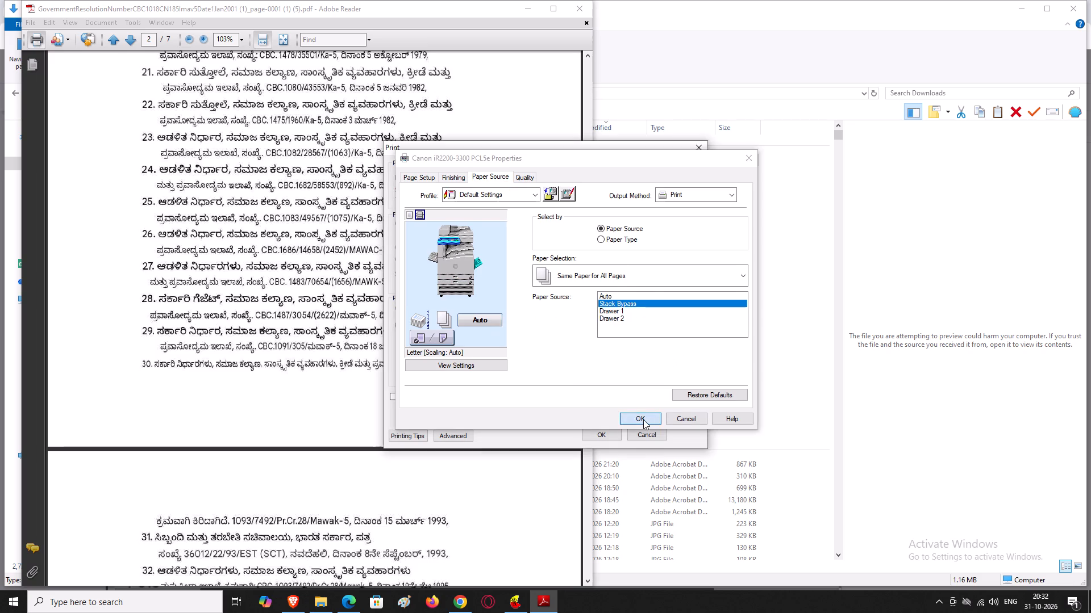
pyautogui.click(590, 435)
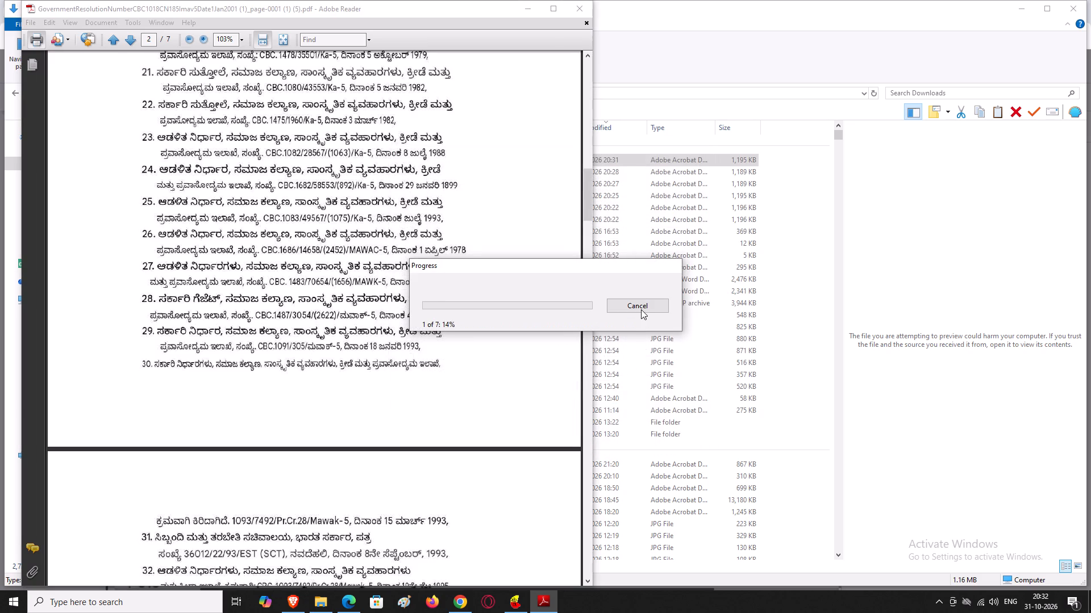
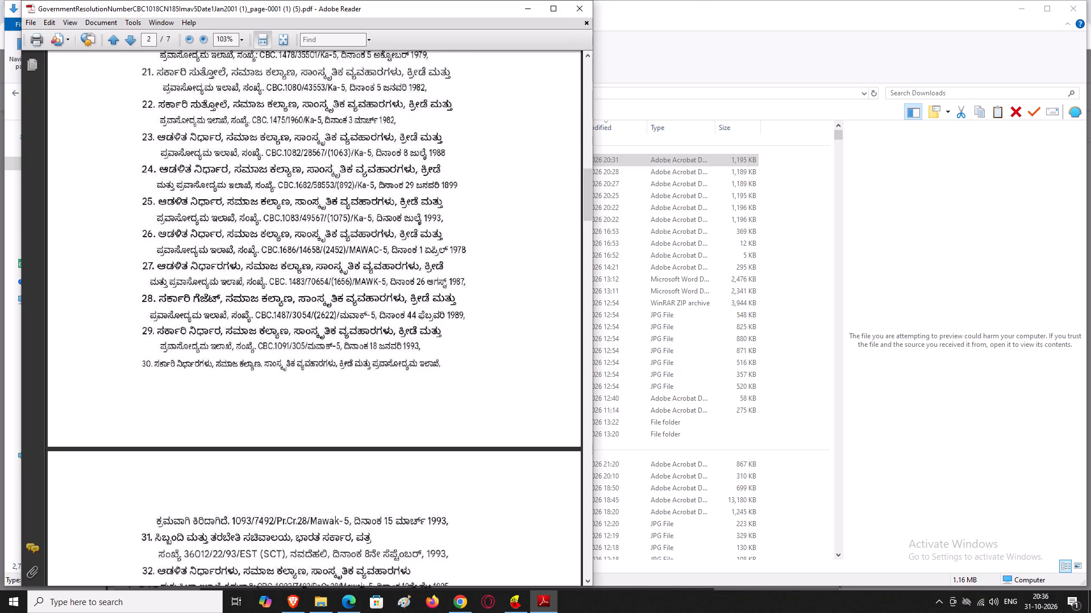
# Close and reopen the newest downloaded Government Resolution PDF in Adobe Reader and examine it through the caste tables on page 5.
pyautogui.click(580, 1)
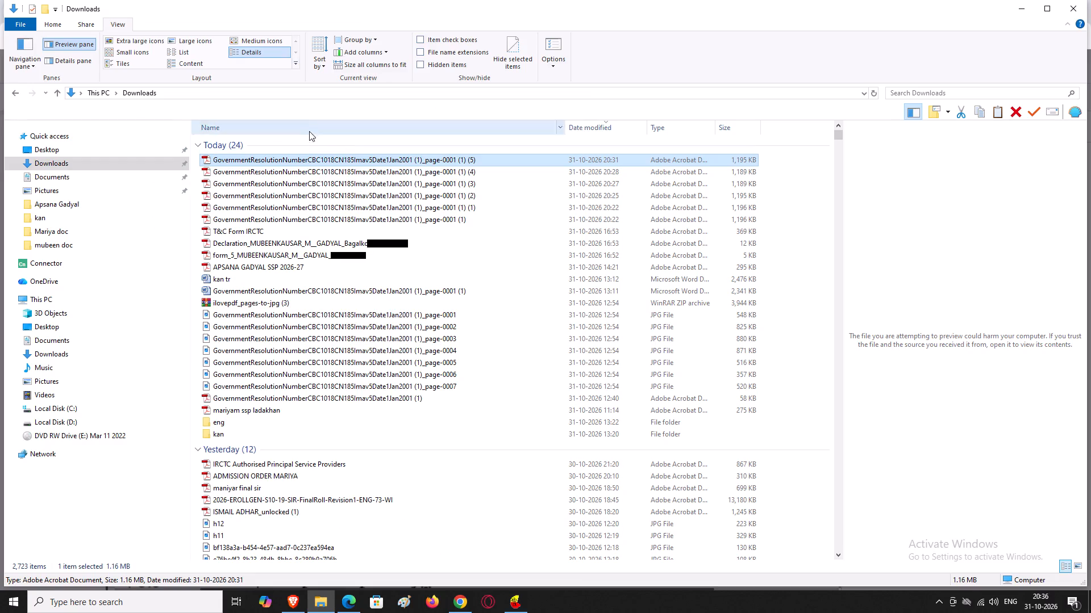
pyautogui.rightClick(286, 160)
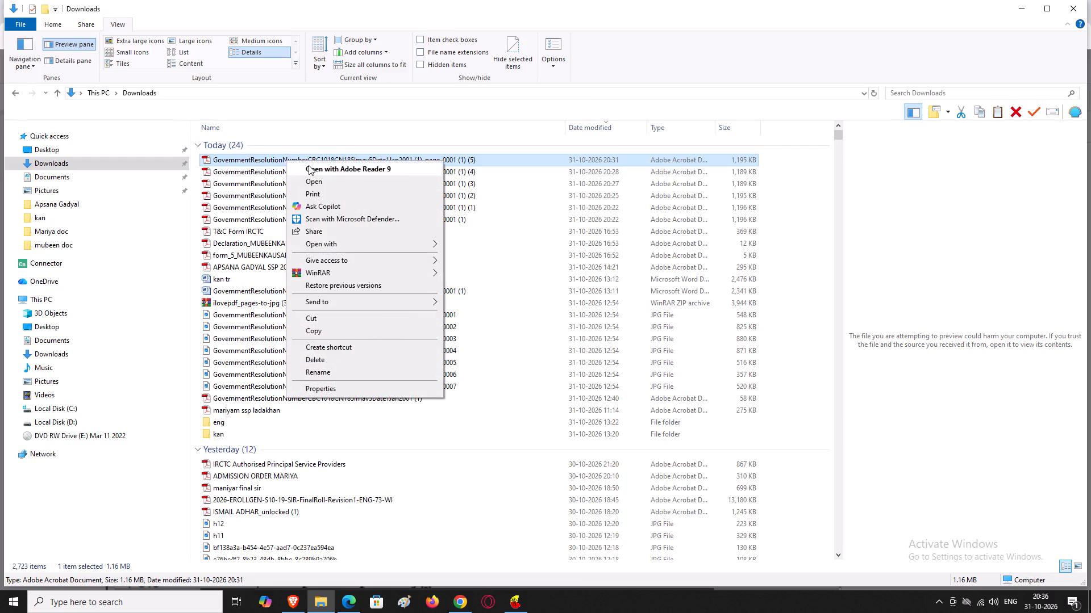
pyautogui.click(309, 165)
pyautogui.scroll(-7, 313, 75)
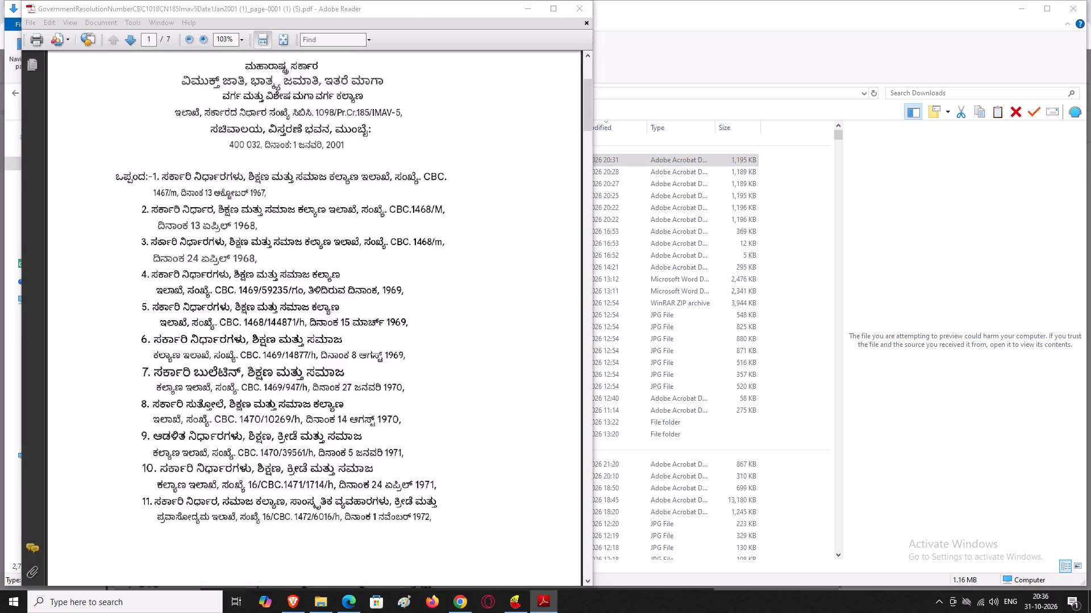
pyautogui.scroll(-13, 298, 83)
pyautogui.scroll(-15, 38, 75)
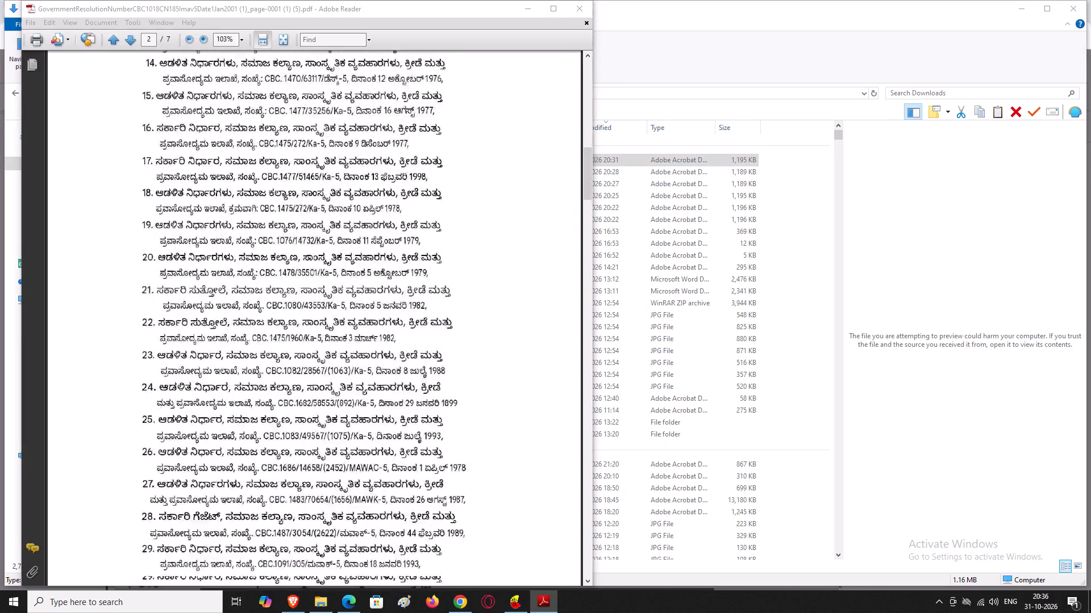
pyautogui.scroll(-20, 155, 122)
pyautogui.scroll(-20, 155, 122)
pyautogui.scroll(-2, 155, 122)
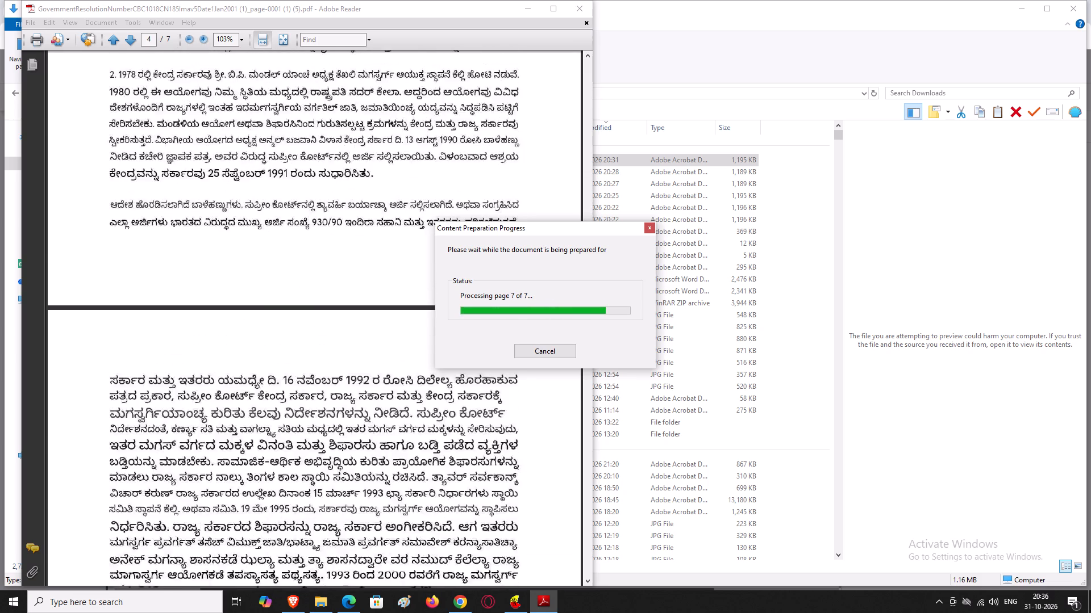
pyautogui.scroll(-18, 156, 123)
pyautogui.scroll(-12, 147, 115)
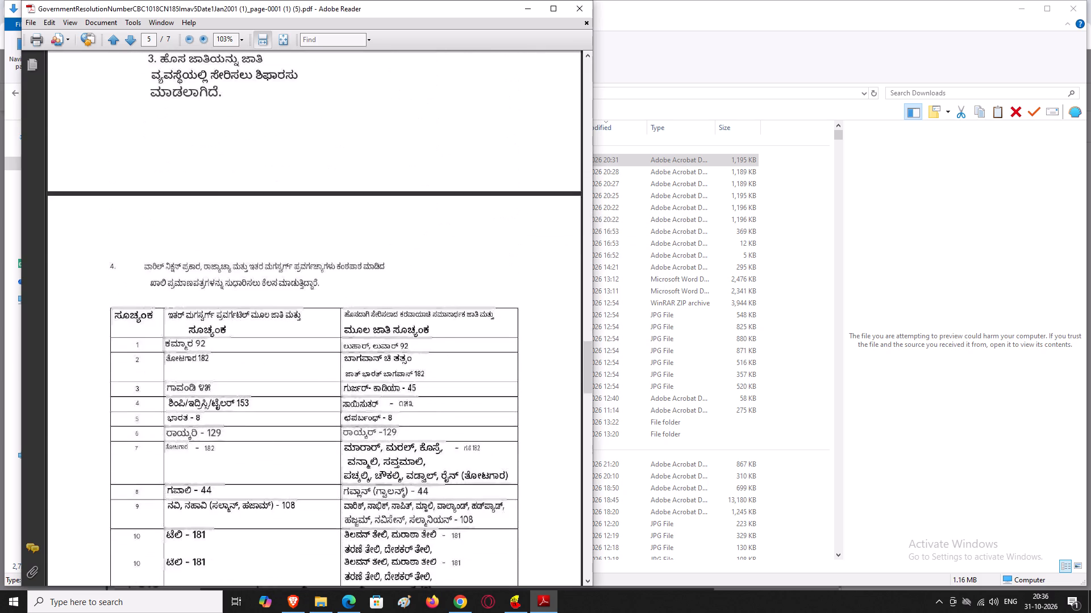
pyautogui.scroll(-13, 148, 115)
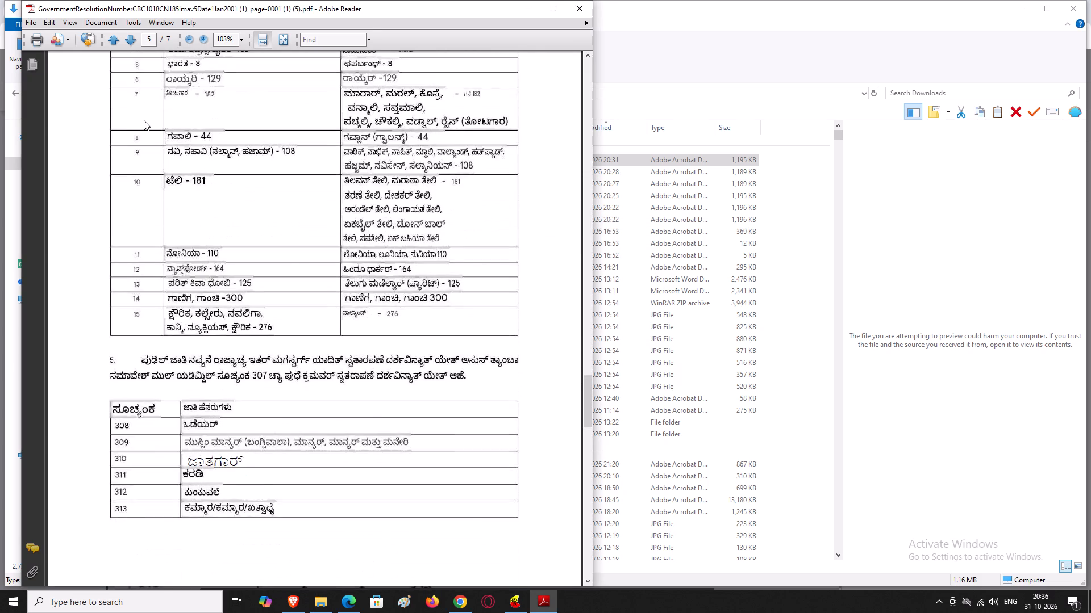
# Print all pages of the reopened PDF, one copy, on the Canon iR2200-3300 PCL5e, fitted to the printable area.
pyautogui.click(37, 43)
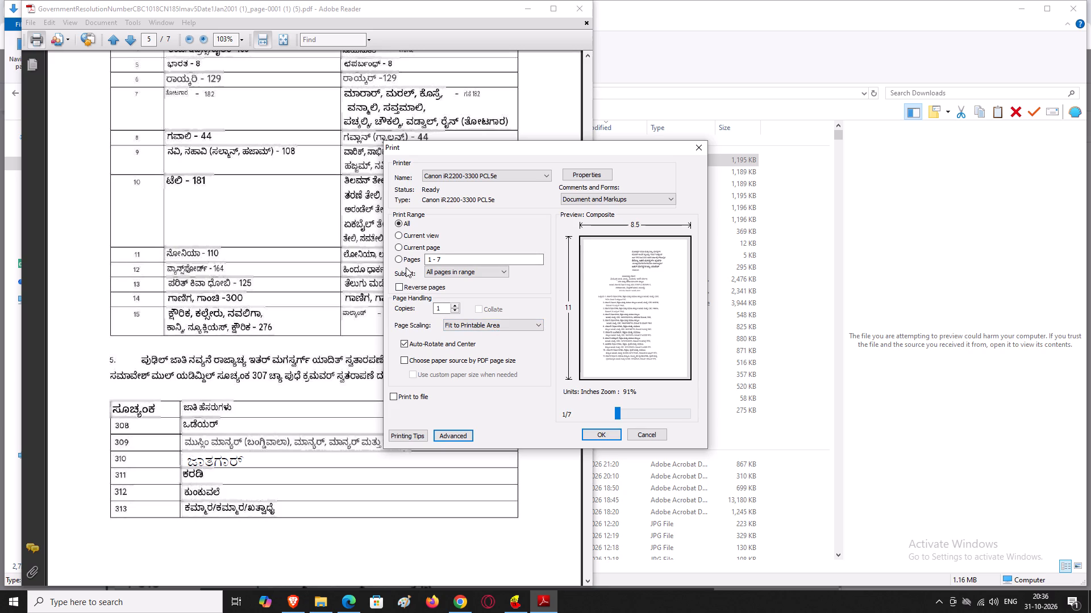
pyautogui.click(595, 431)
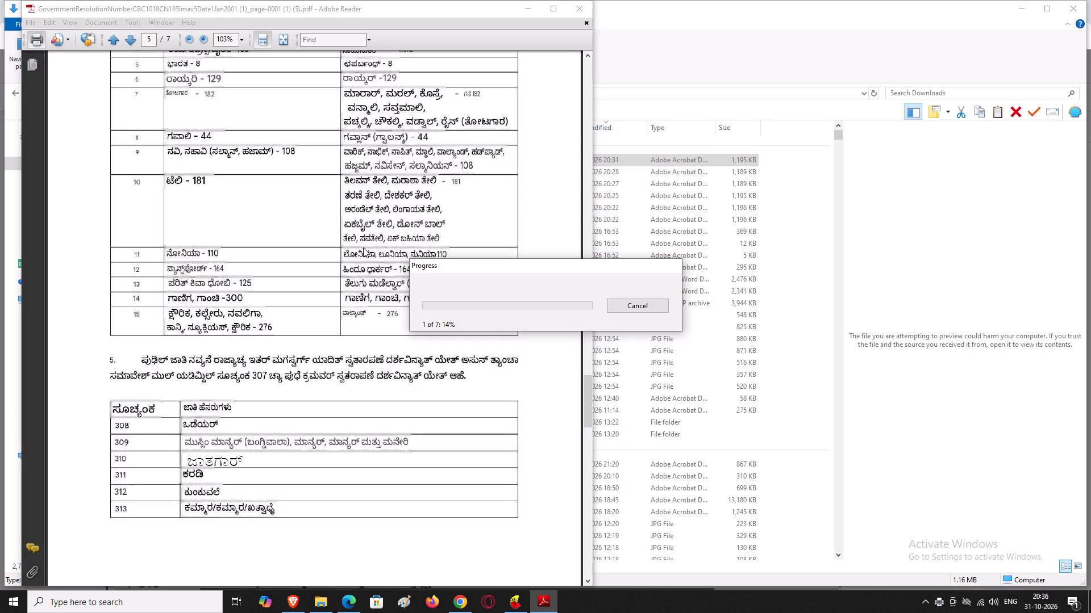
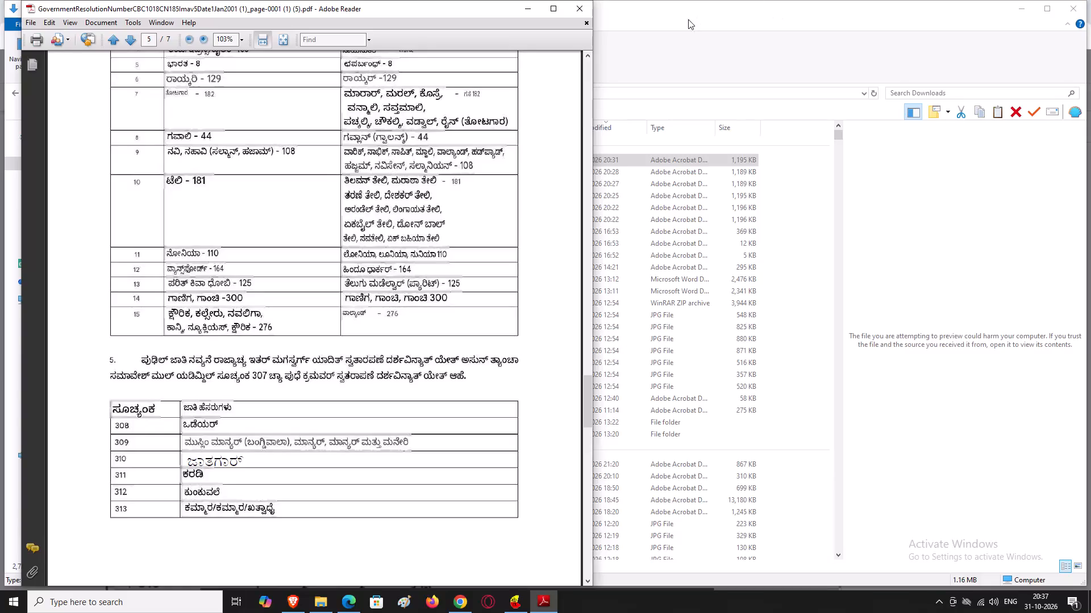
# Close the printed PDF, open the 20:22 download ending in "_page-0001 (1)" to check its first page, and close it.
pyautogui.click(586, 9)
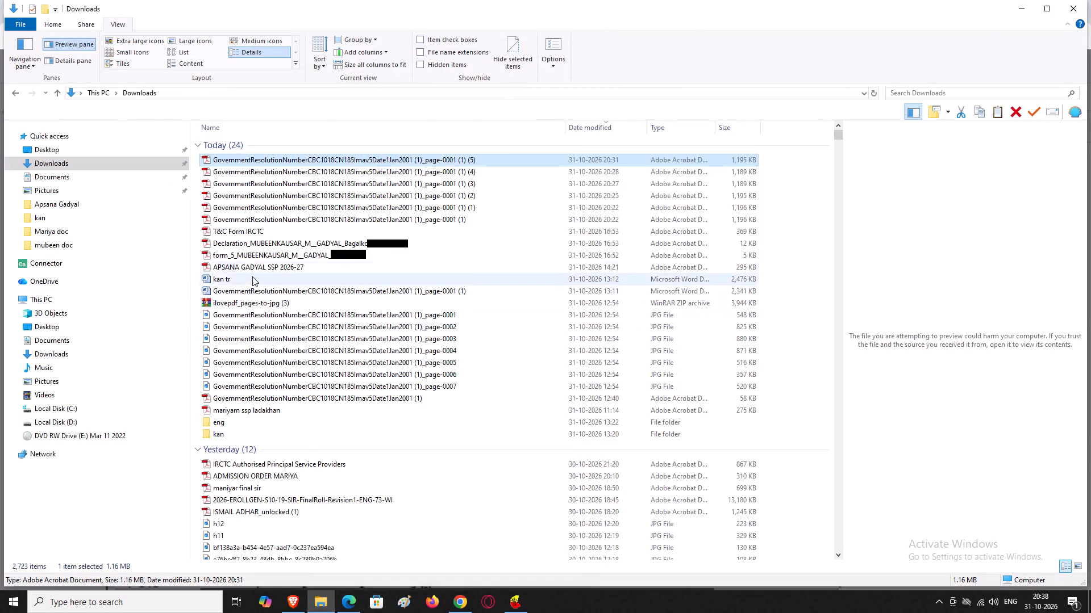
pyautogui.rightClick(264, 224)
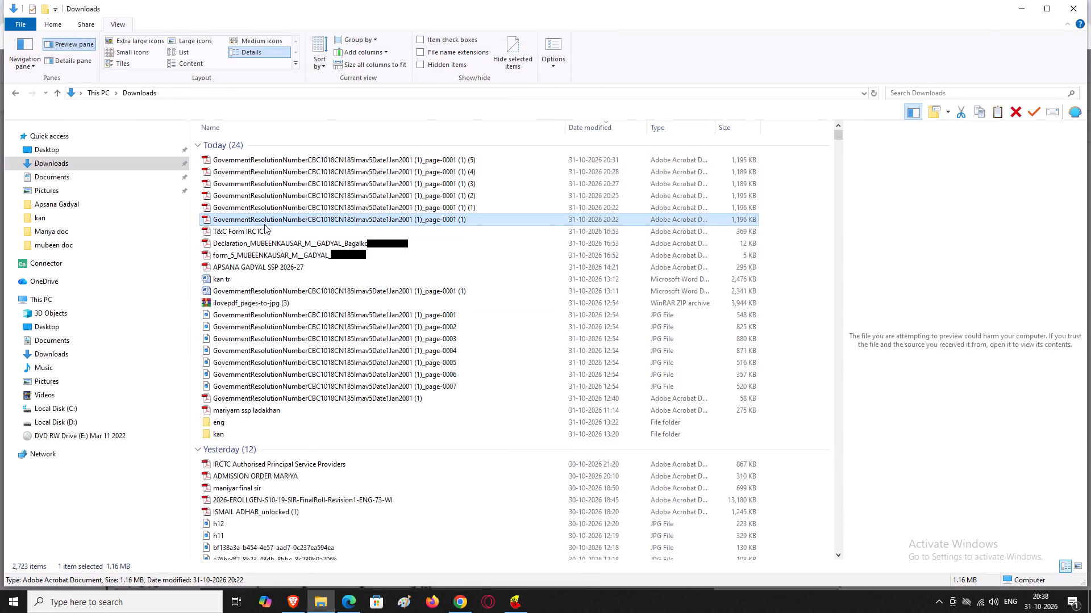
pyautogui.click(279, 229)
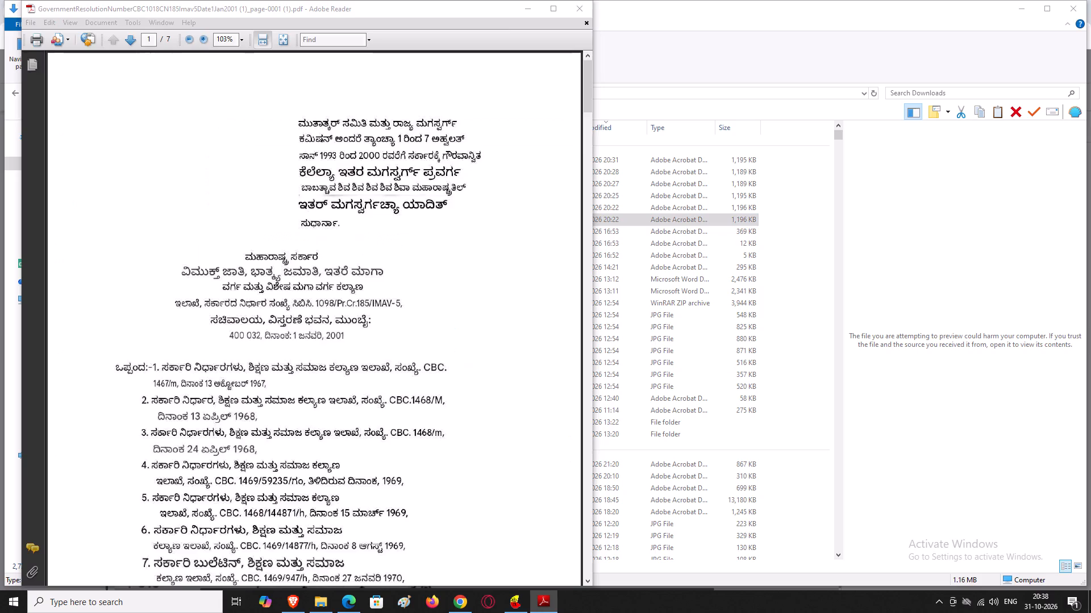
pyautogui.click(577, 6)
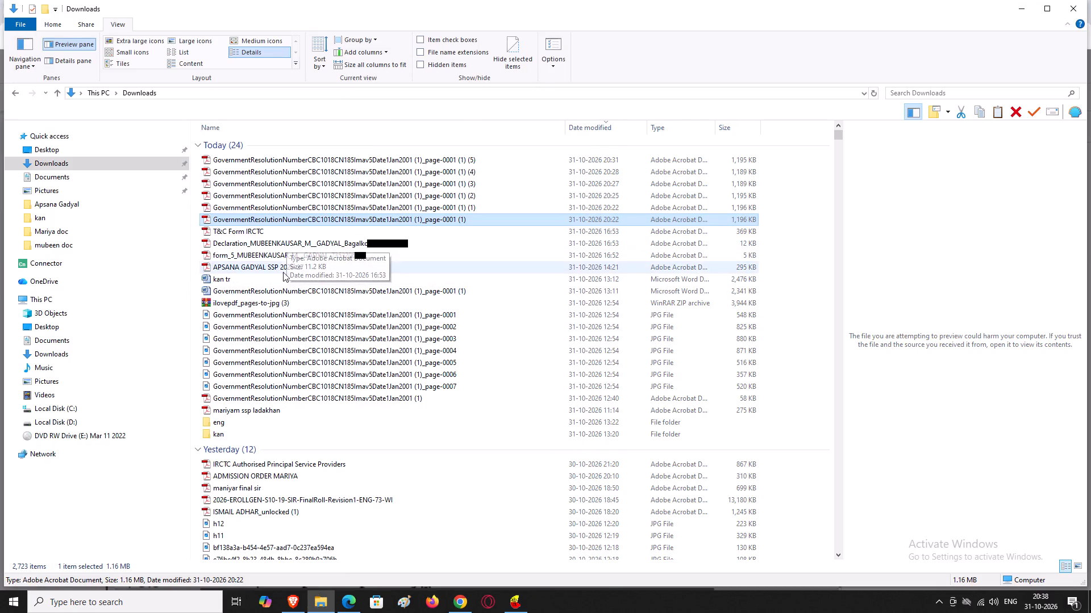
# Open the original Marathi Government Resolution PDF from Downloads and print all pages, one copy, on the Canon iR2200-3300 PCL5e, fitted to the printable area.
pyautogui.rightClick(273, 398)
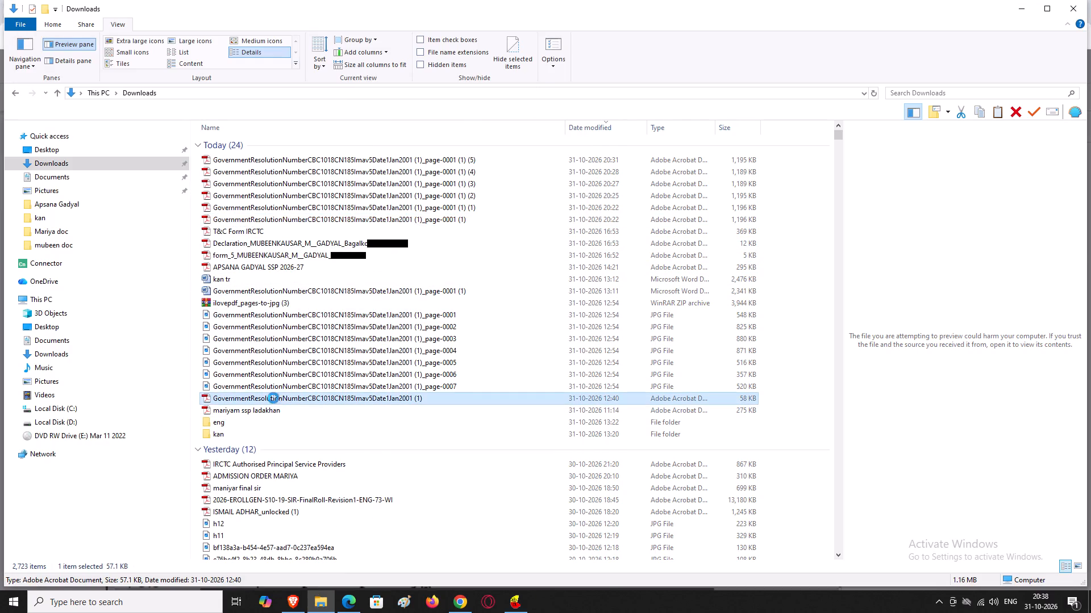
pyautogui.click(306, 170)
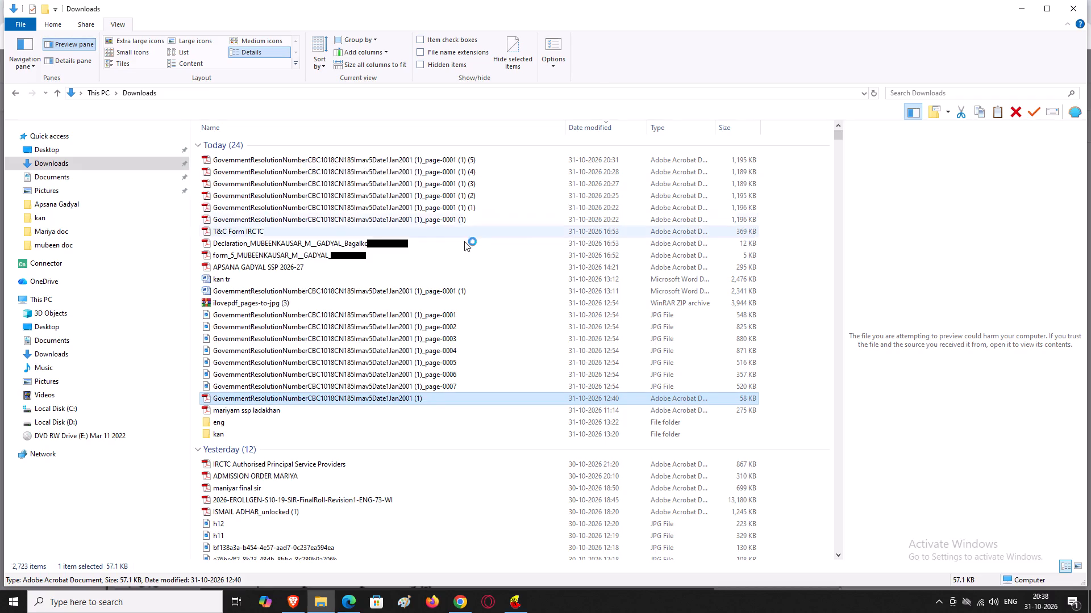
pyautogui.scroll(-20, 534, 240)
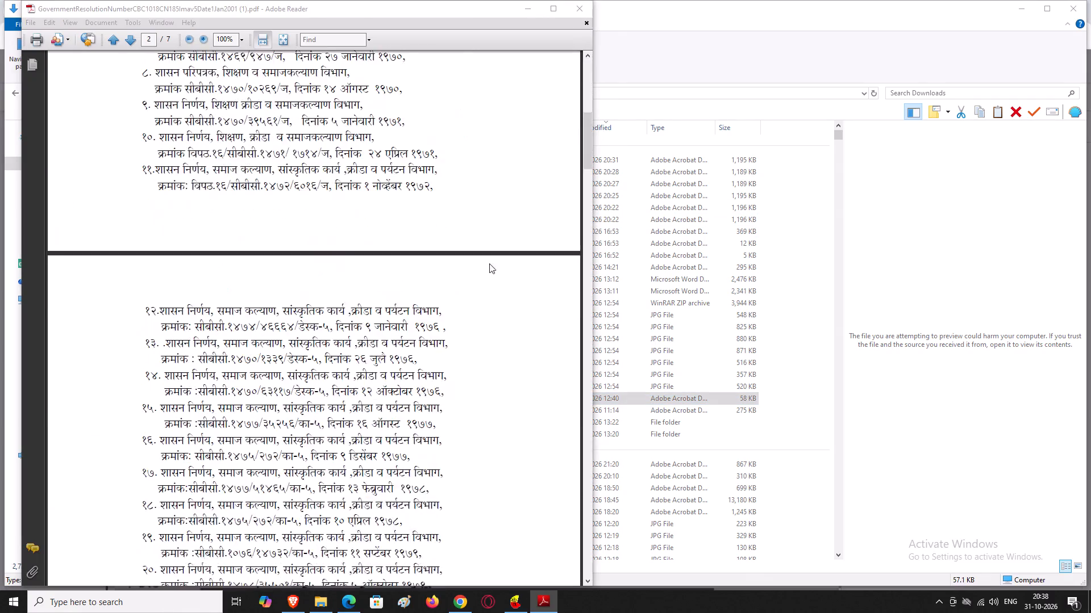
pyautogui.scroll(-7, 489, 263)
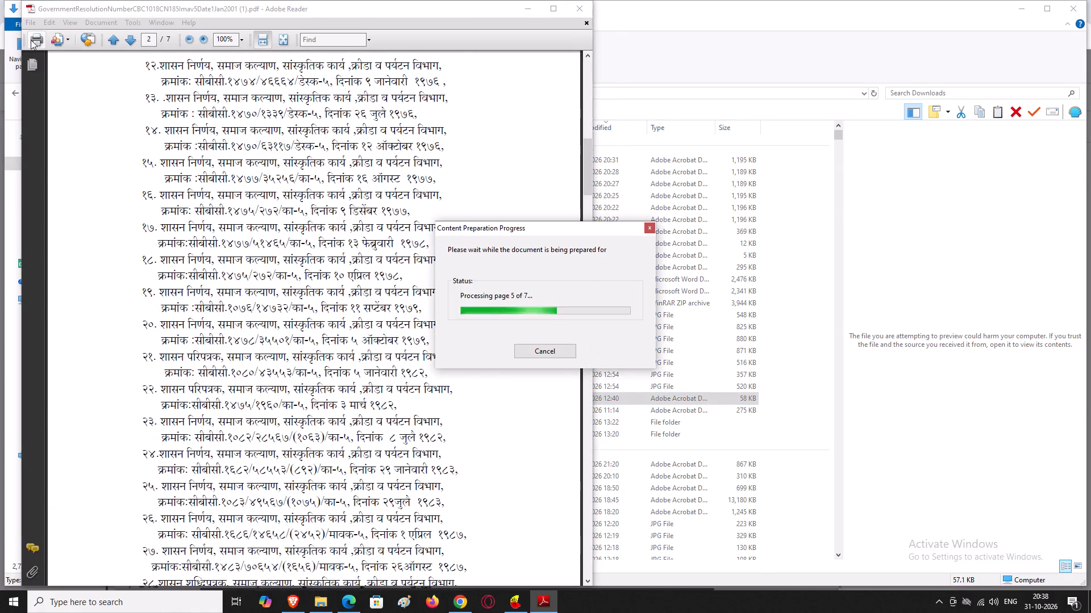
pyautogui.click(37, 40)
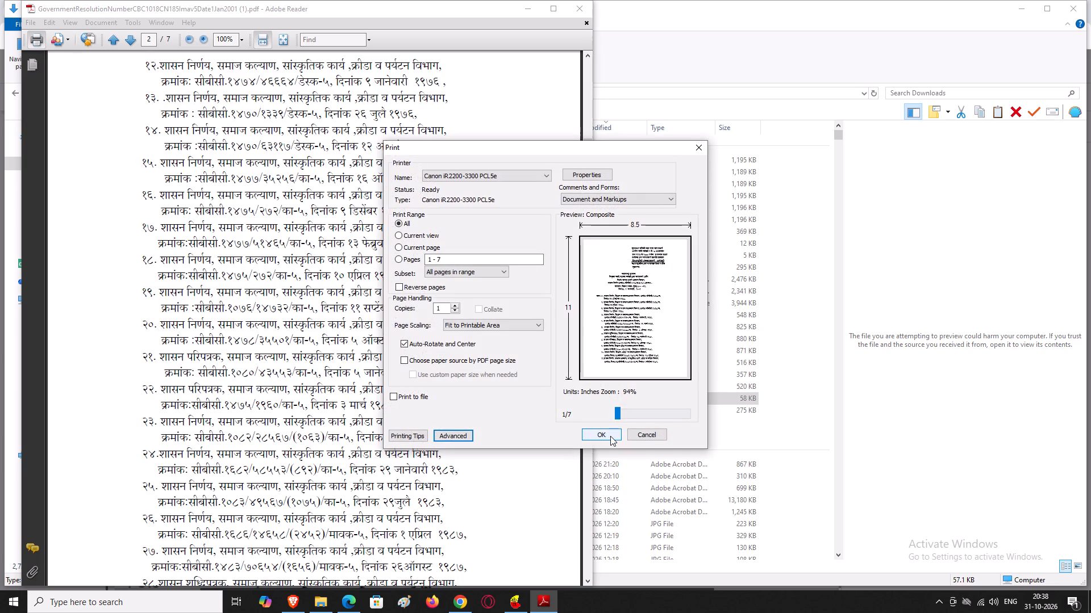
pyautogui.click(610, 436)
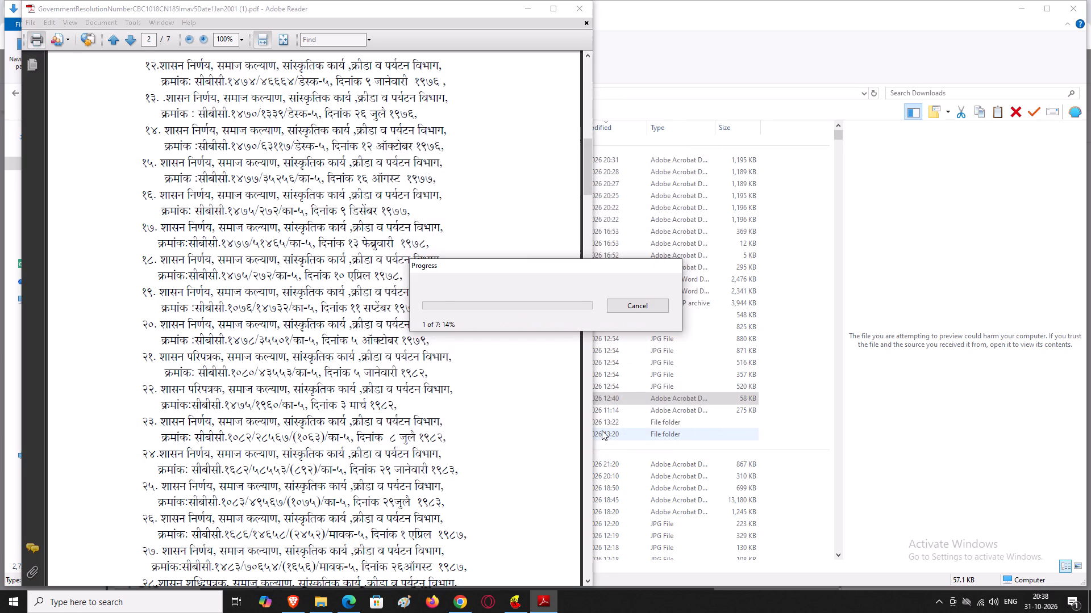
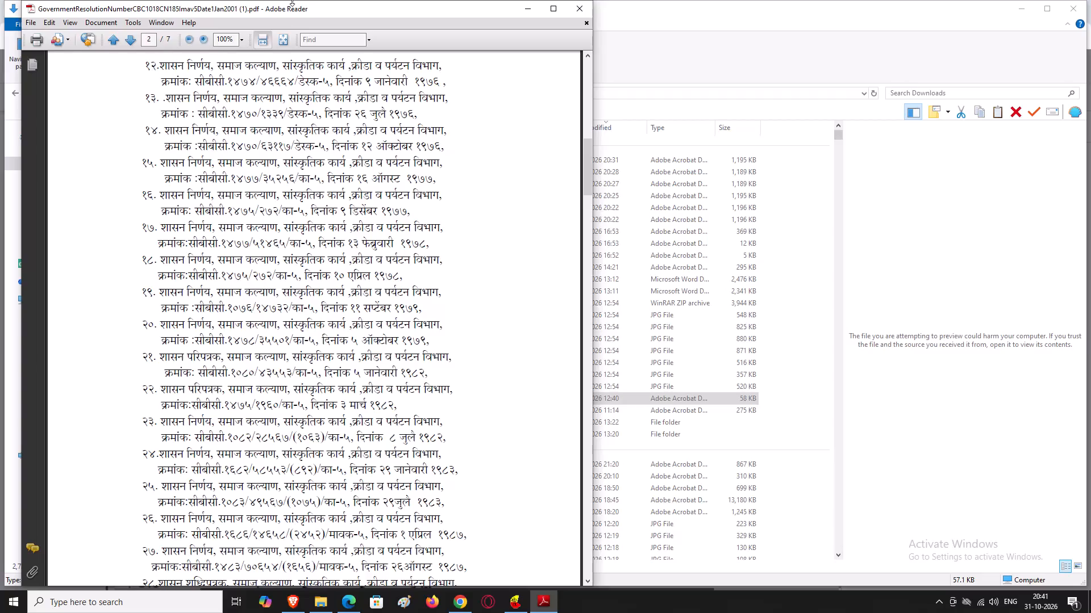
# Look through pages 2 and 3 of the original Marathi Government Resolution PDF, then close the document.
pyautogui.scroll(-5, 425, 325)
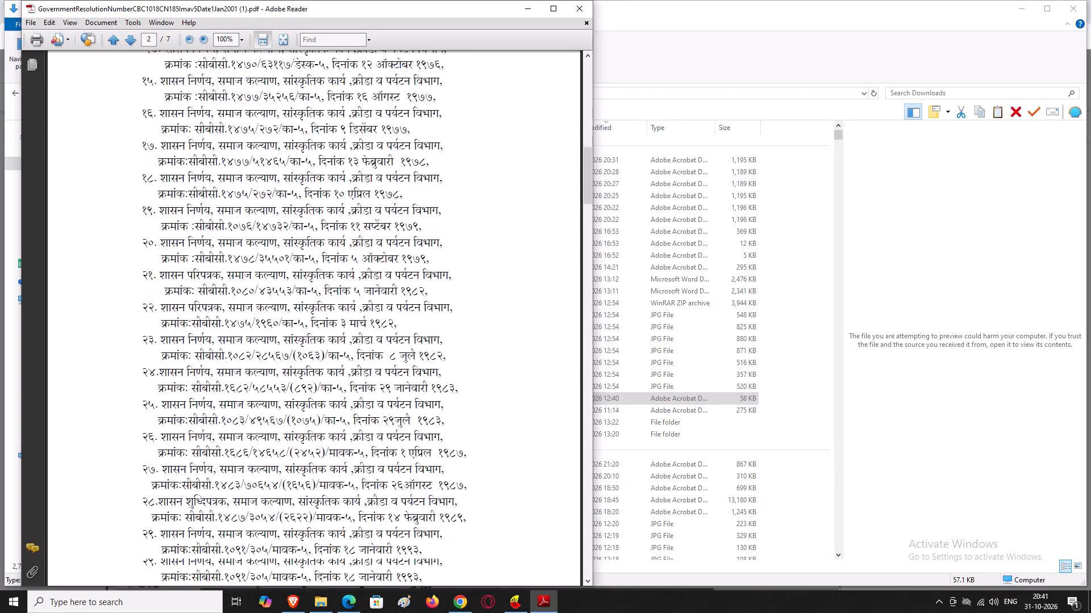
pyautogui.scroll(-20, 413, 340)
pyautogui.scroll(-1, 368, 383)
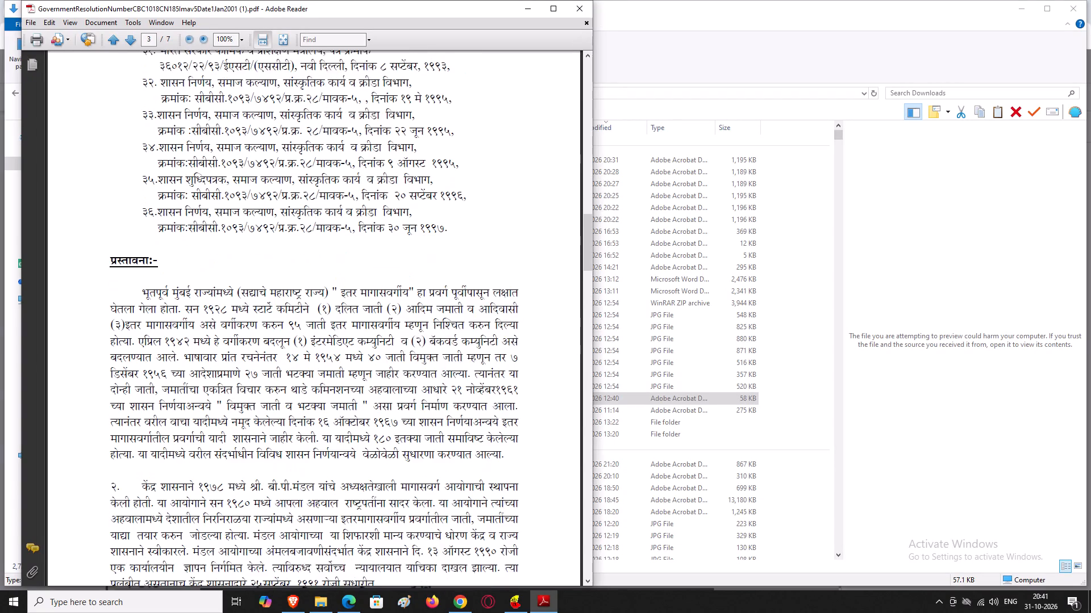
pyautogui.scroll(-2, 368, 385)
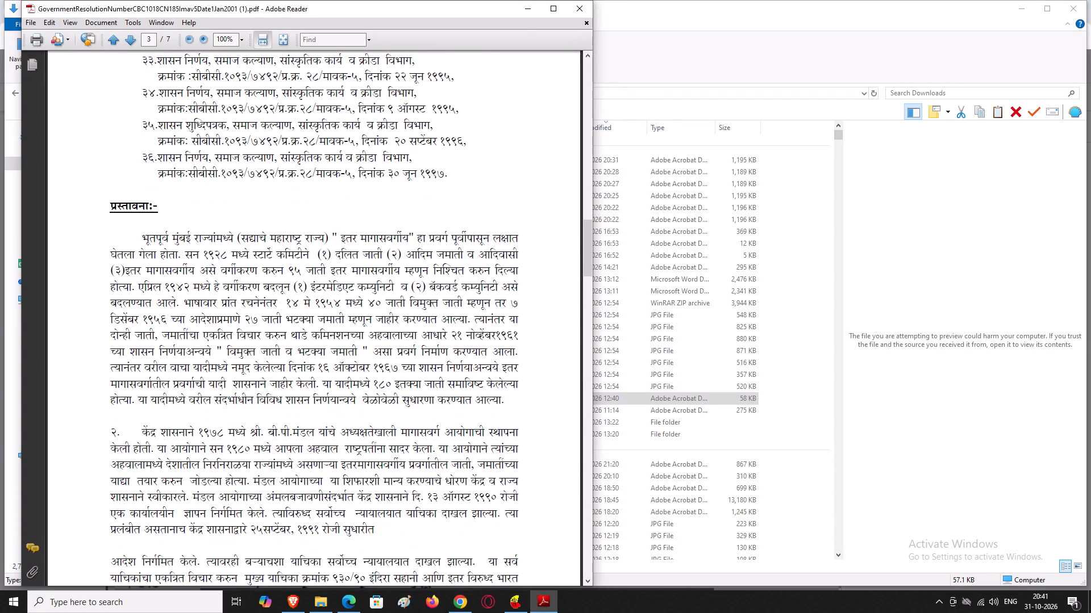
pyautogui.click(578, 4)
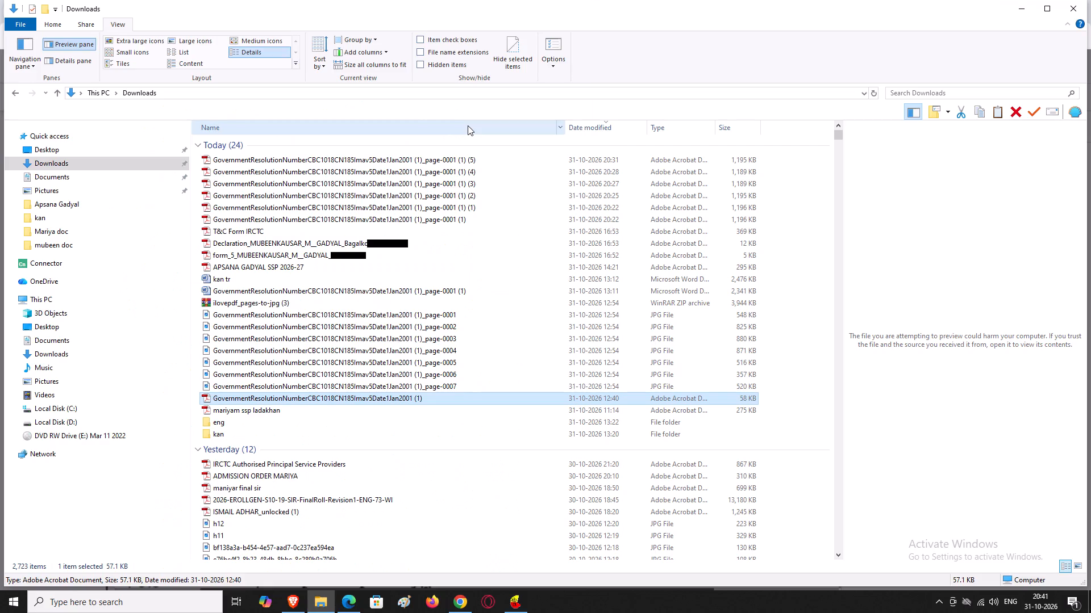
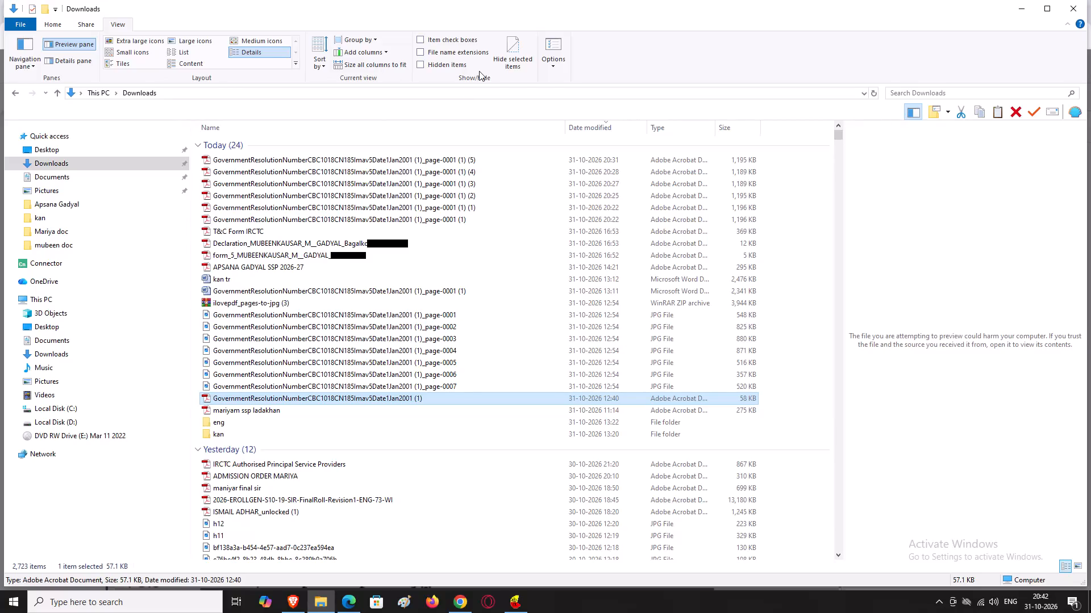
# Delete the five older GovernmentResolution page-0001 (1) PDF copies from Downloads, keeping only the copy numbered (5).
pyautogui.click(489, 176)
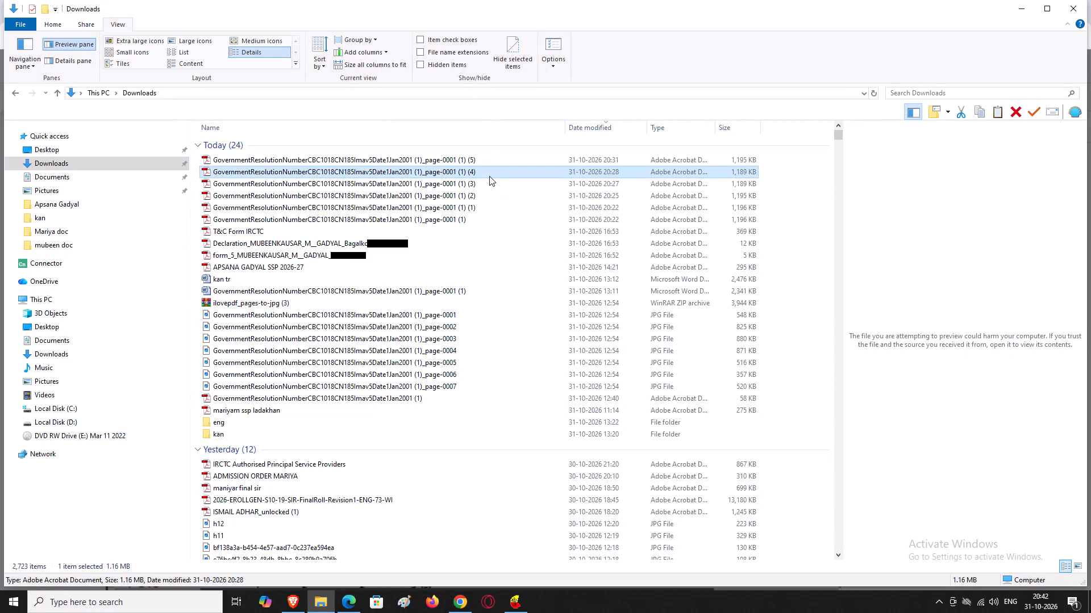
pyautogui.hotkey('shift', 'Down')
pyautogui.hotkey('shift', 'Down')
pyautogui.hotkey('shift', 'Down')
pyautogui.hotkey('shift', 'Down')
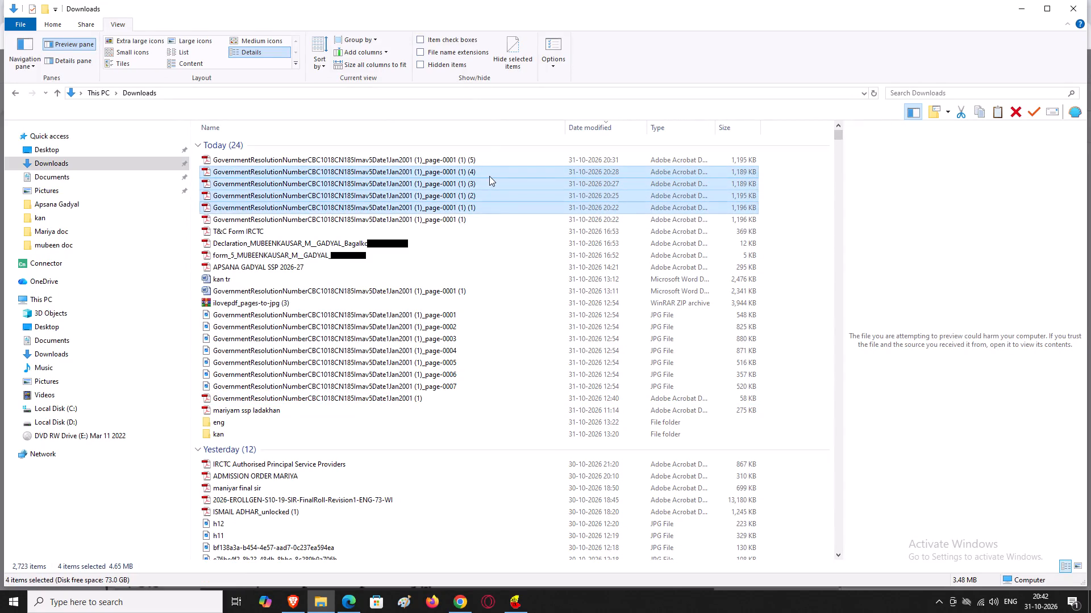
pyautogui.press('Delete')
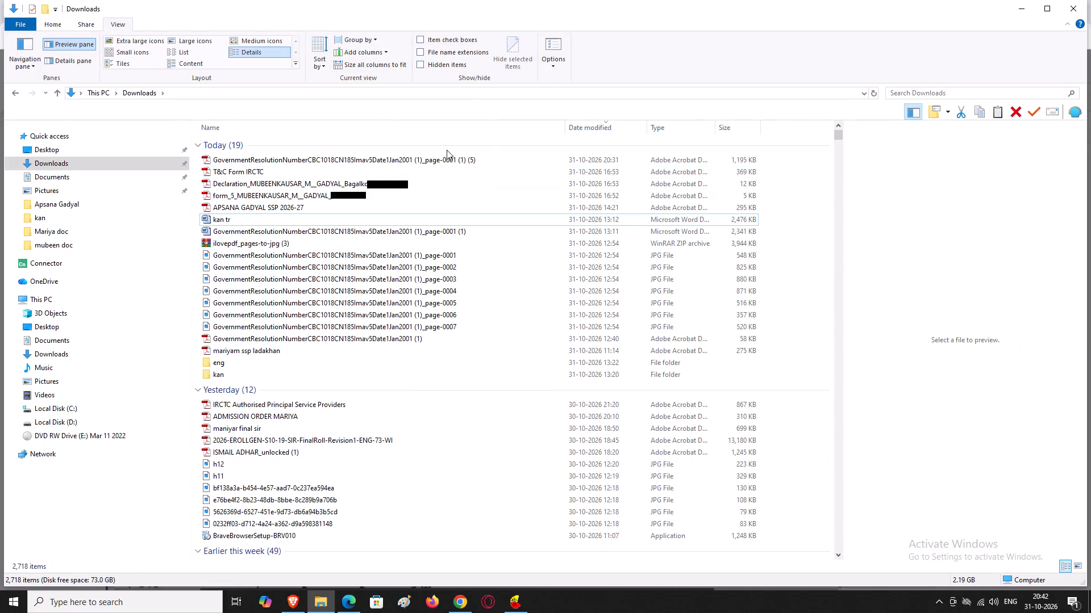
# Open the kan tr document from Downloads in Word and dismiss the Activation Wizard.
pyautogui.click(219, 212)
pyautogui.click(218, 217)
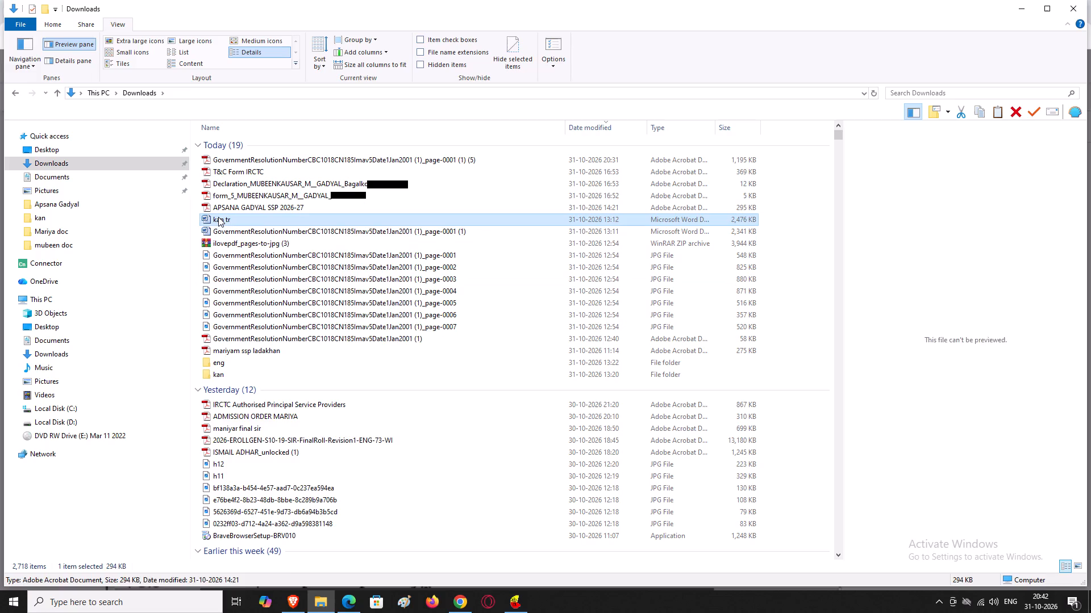
pyautogui.rightClick(218, 217)
pyautogui.click(230, 225)
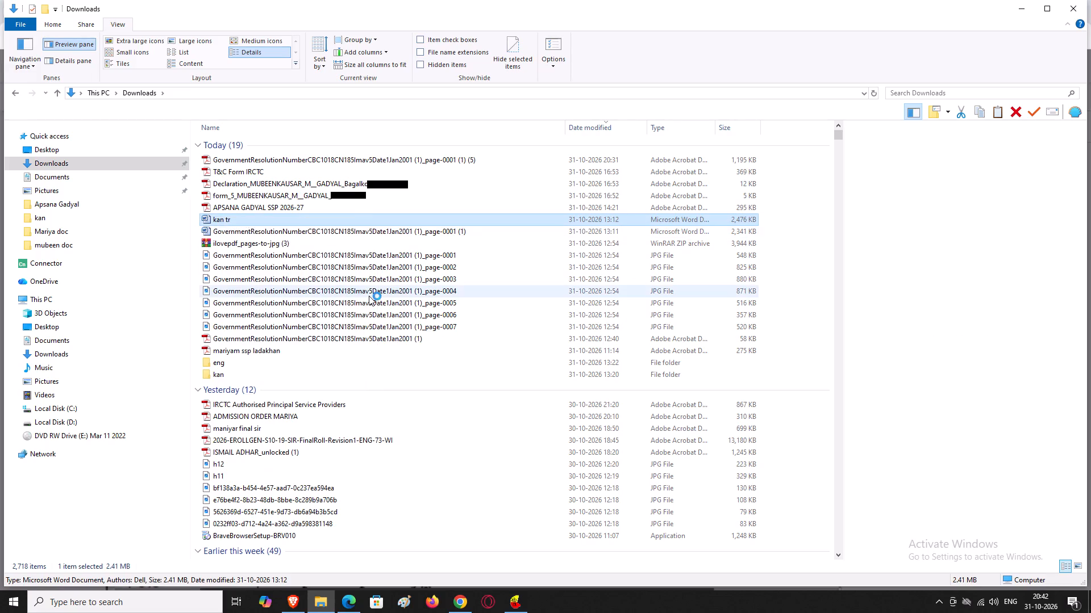
pyautogui.scroll(-7, 369, 296)
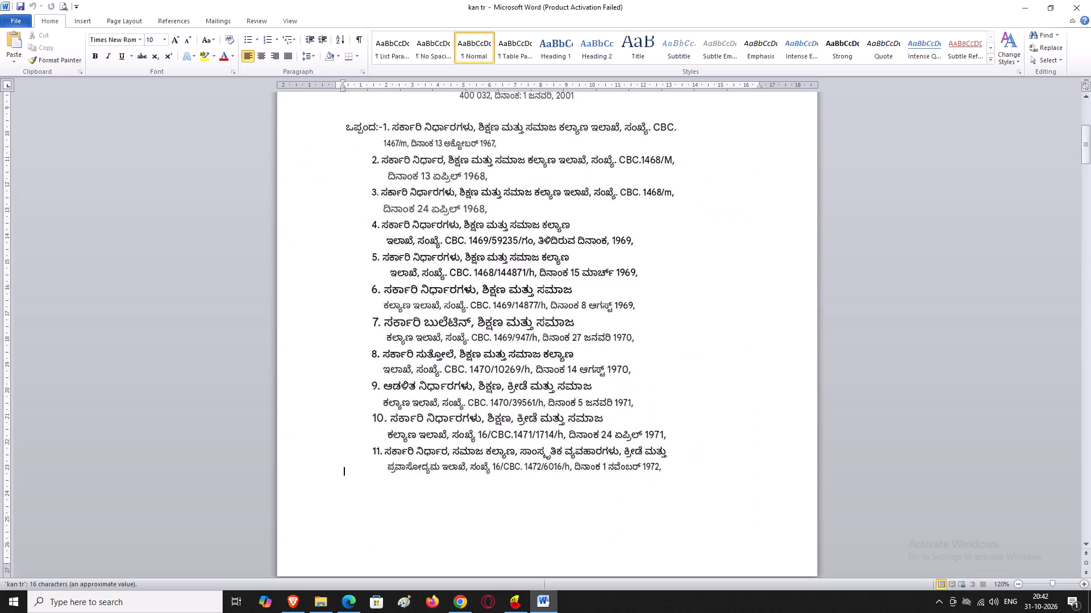
pyautogui.scroll(-10, 369, 299)
pyautogui.click(667, 406)
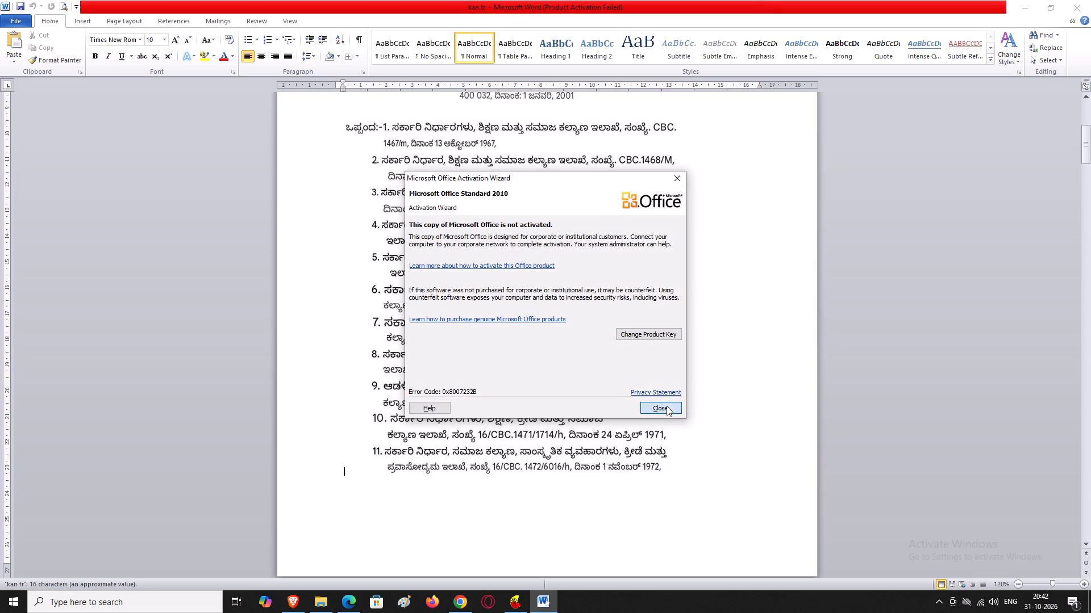
# Look through the kan tr document, including the caste tables, down to its last page.
pyautogui.scroll(-20, 671, 421)
pyautogui.scroll(-15, 671, 421)
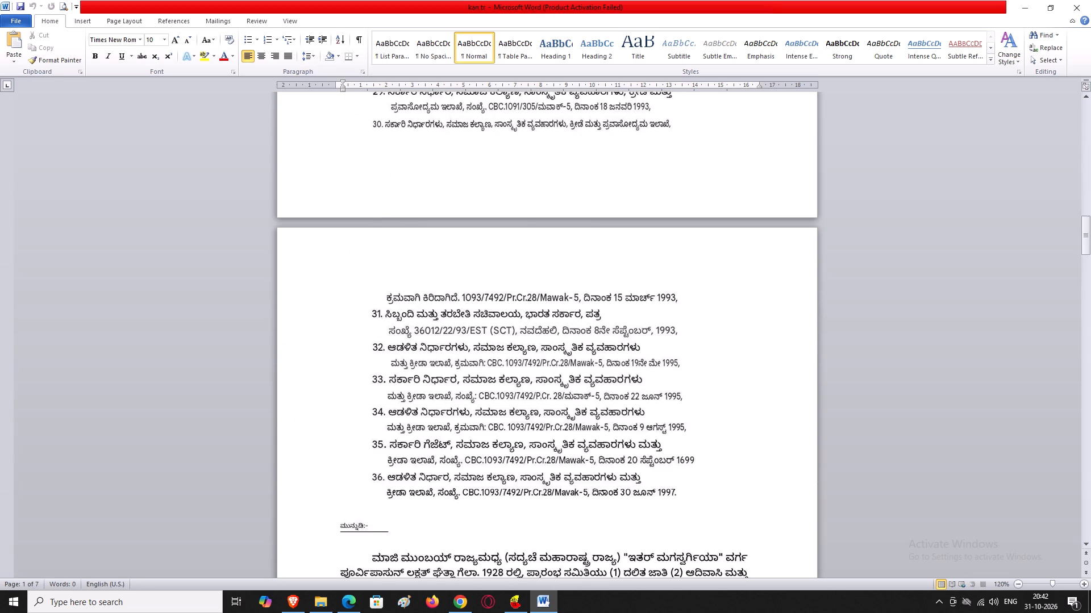
pyautogui.scroll(-15, 655, 452)
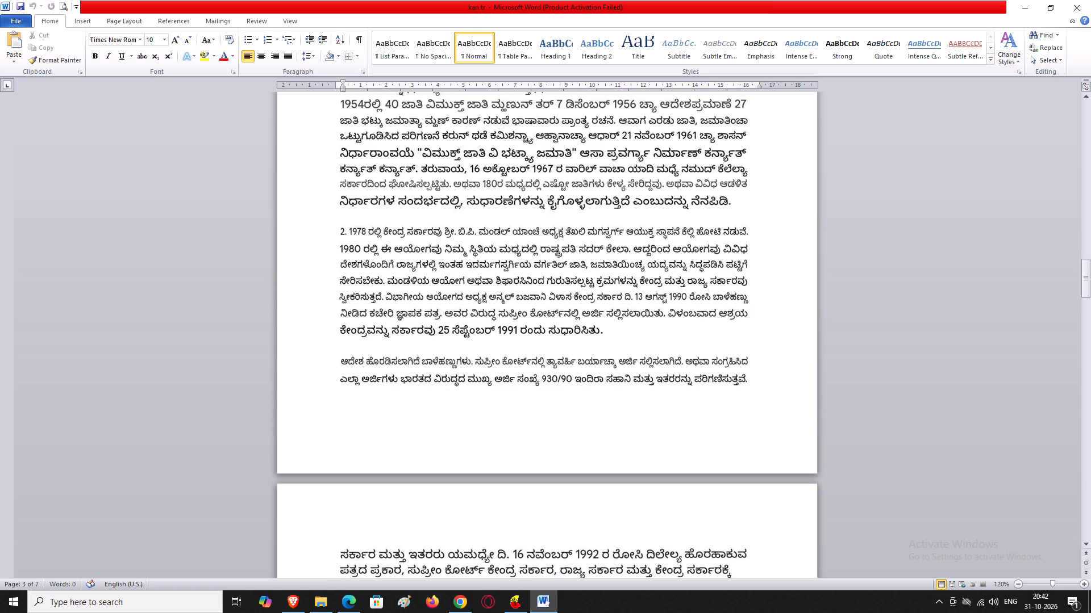
pyautogui.scroll(-17, 649, 451)
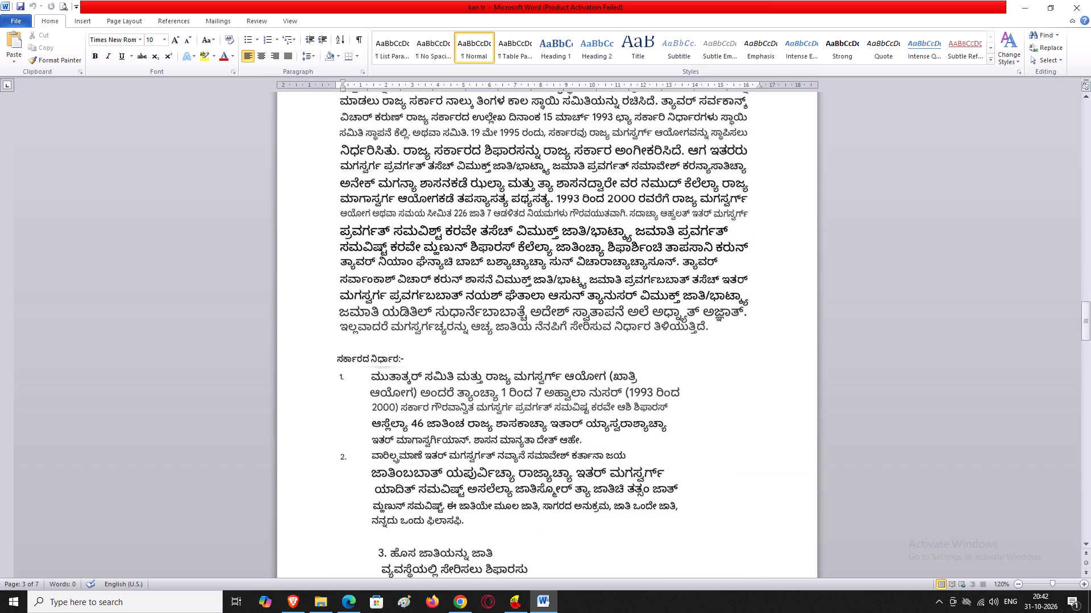
pyautogui.scroll(-20, 658, 462)
pyautogui.scroll(-17, 658, 462)
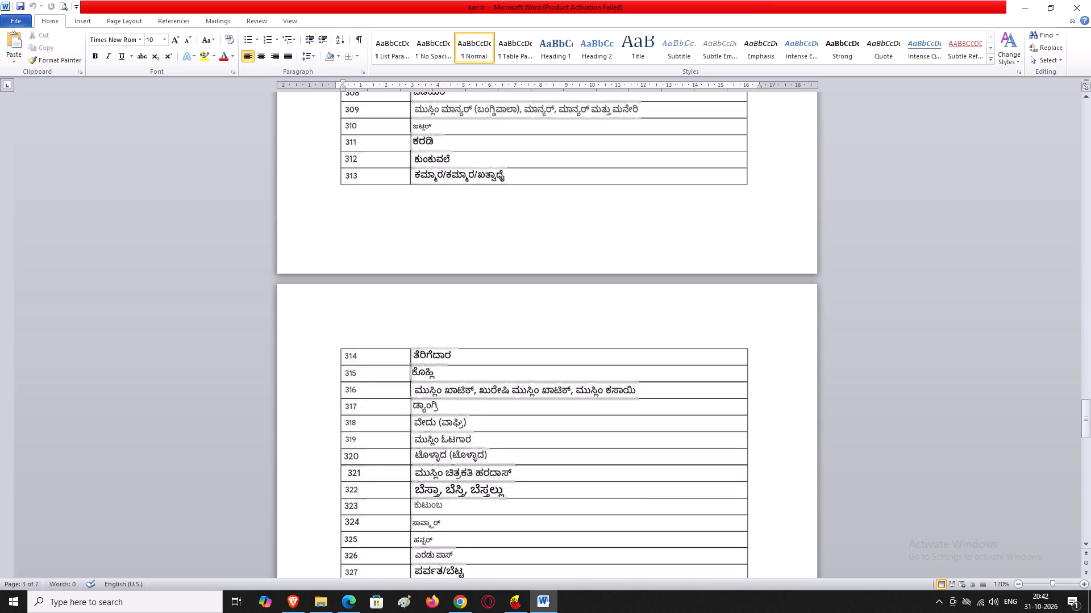
pyautogui.scroll(-9, 649, 474)
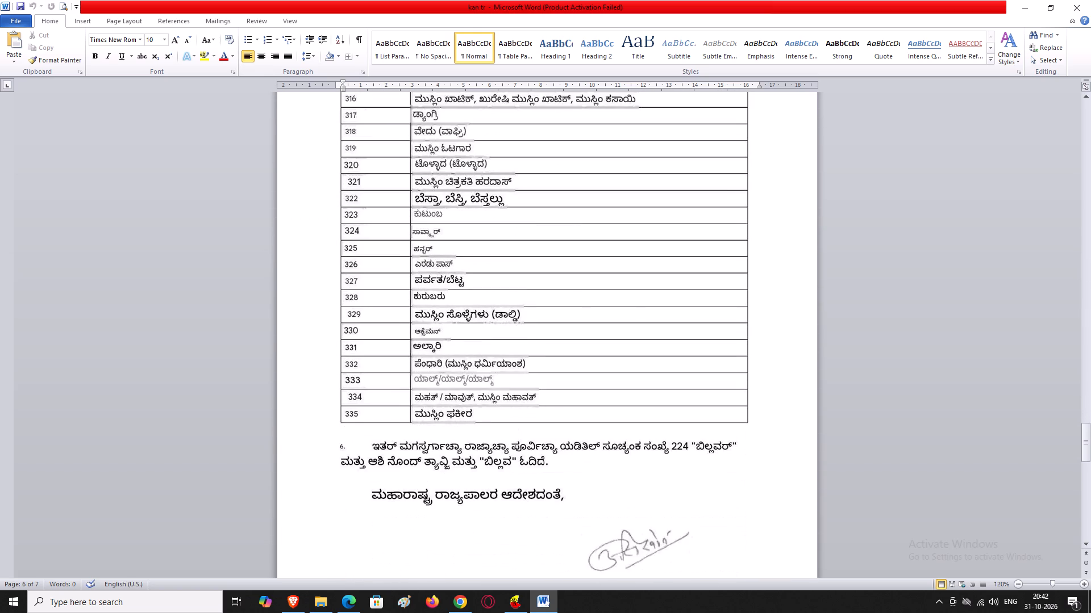
pyautogui.scroll(-8, 652, 479)
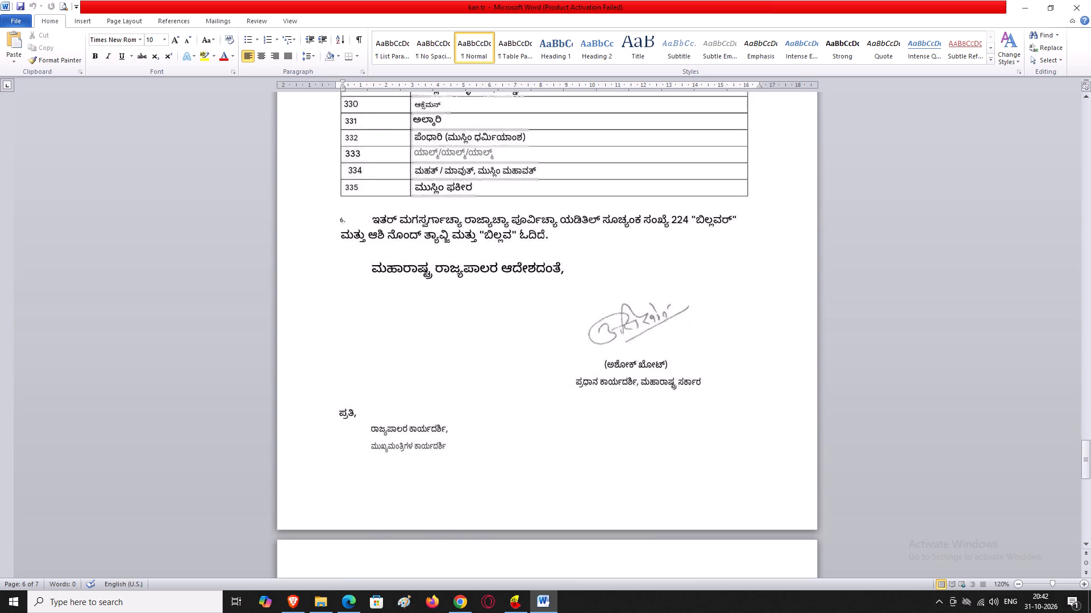
pyautogui.scroll(-8, 649, 477)
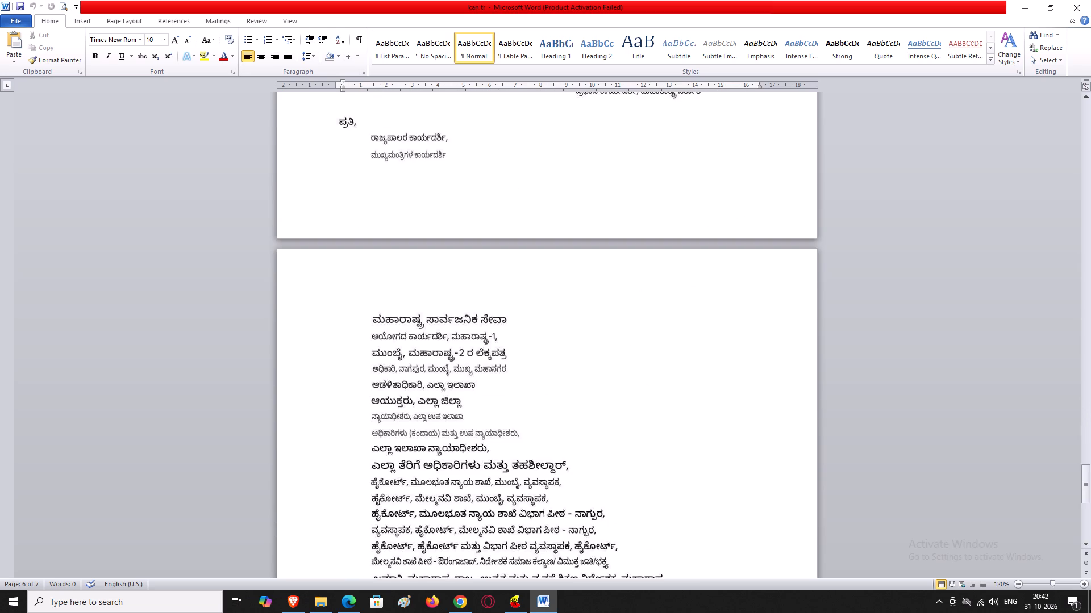
# Insert a Simple Text Box on page 5 of the document containing the text ಜಾತಗಾರ್.
pyautogui.scroll(20, 645, 476)
pyautogui.scroll(11, 645, 476)
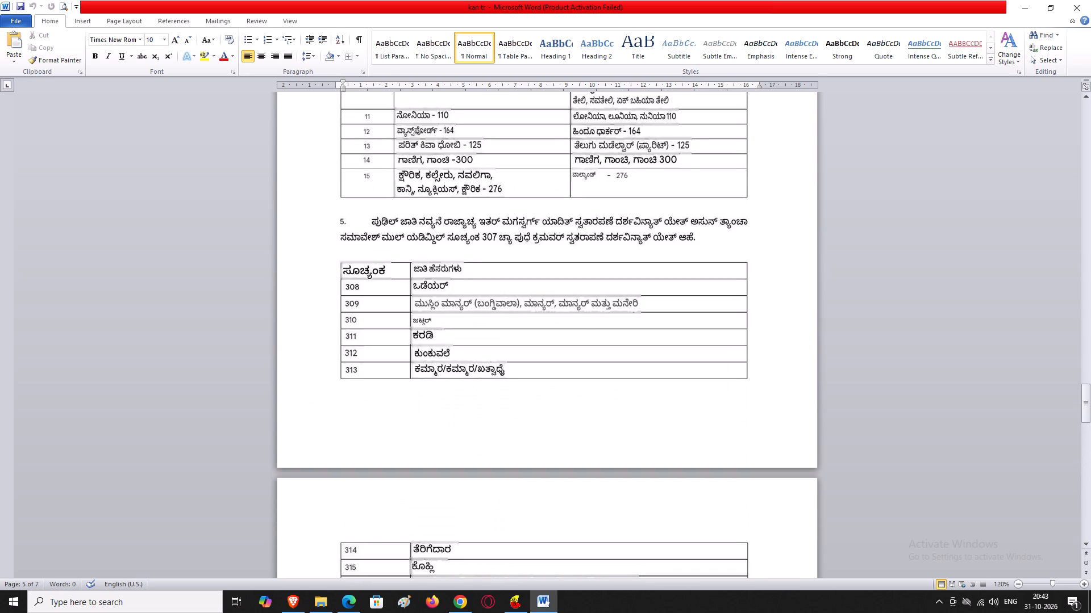
pyautogui.click(454, 324)
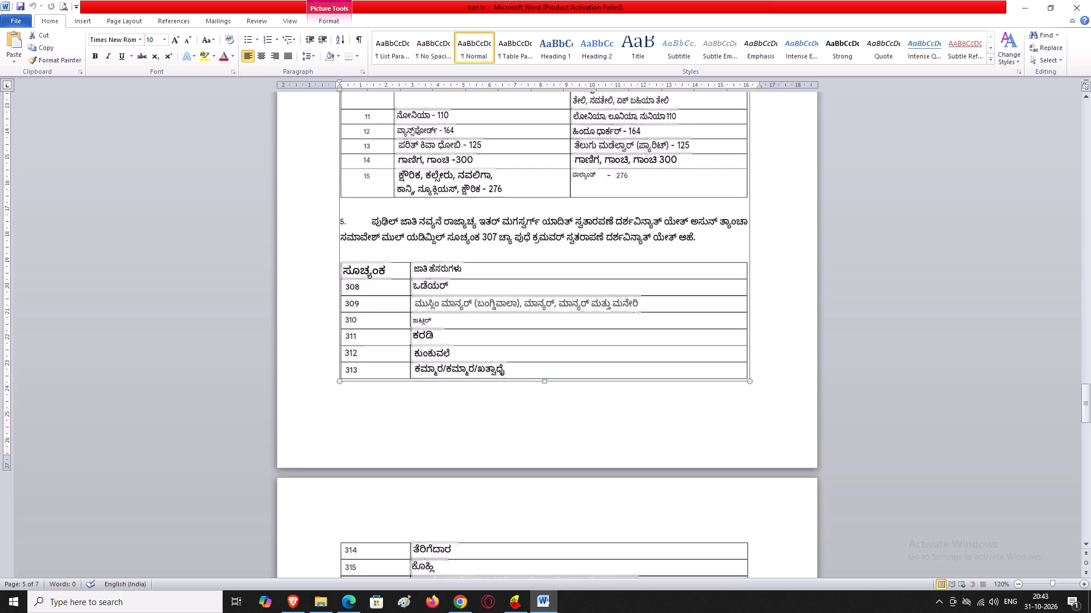
pyautogui.click(77, 23)
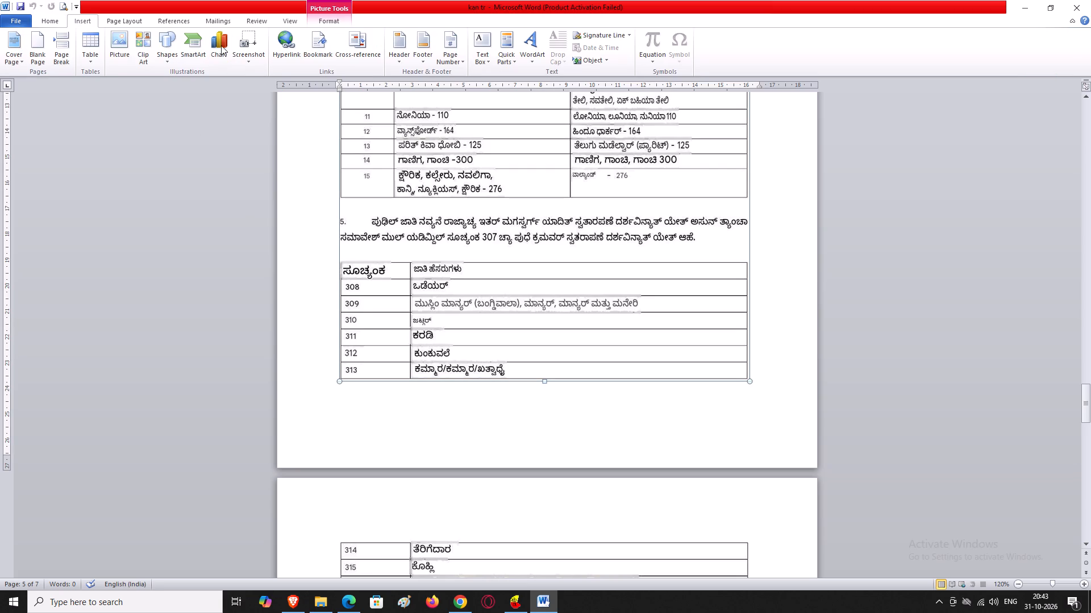
pyautogui.click(475, 33)
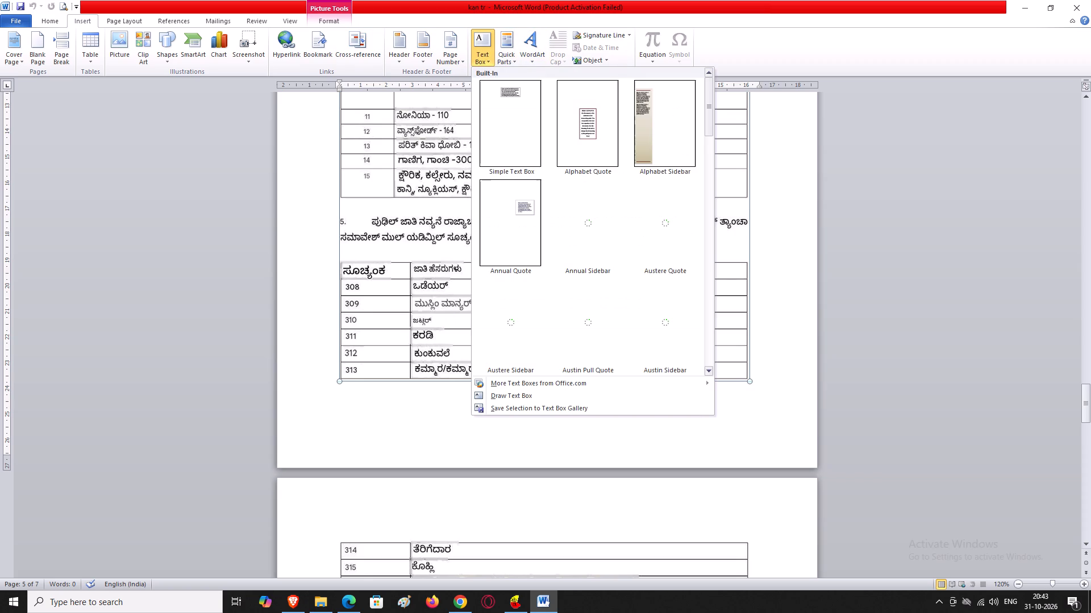
pyautogui.click(490, 117)
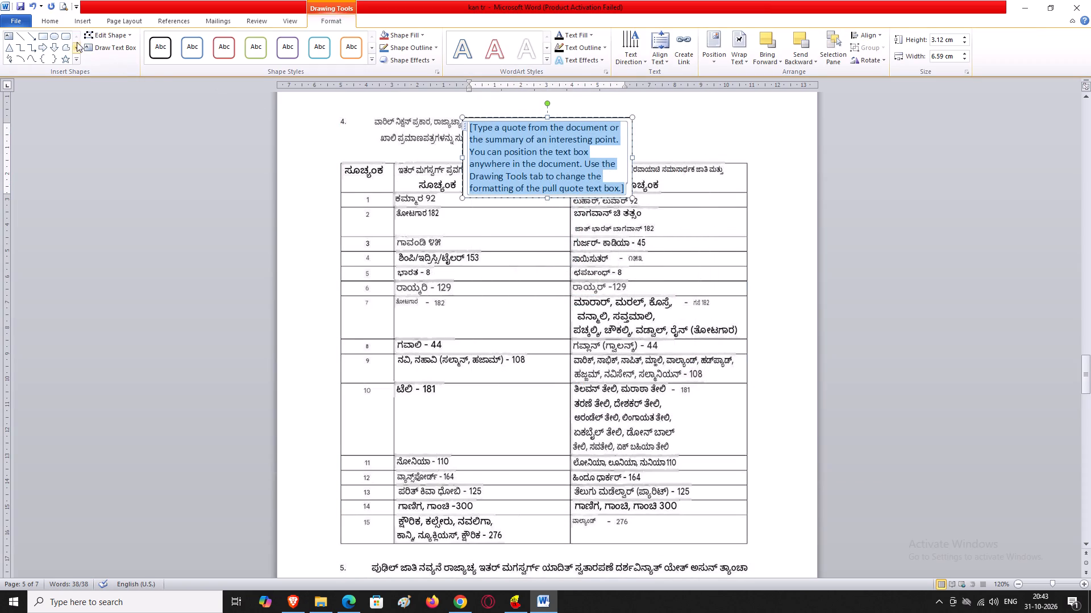
pyautogui.write('jಜ')
pyautogui.write('jಜ')
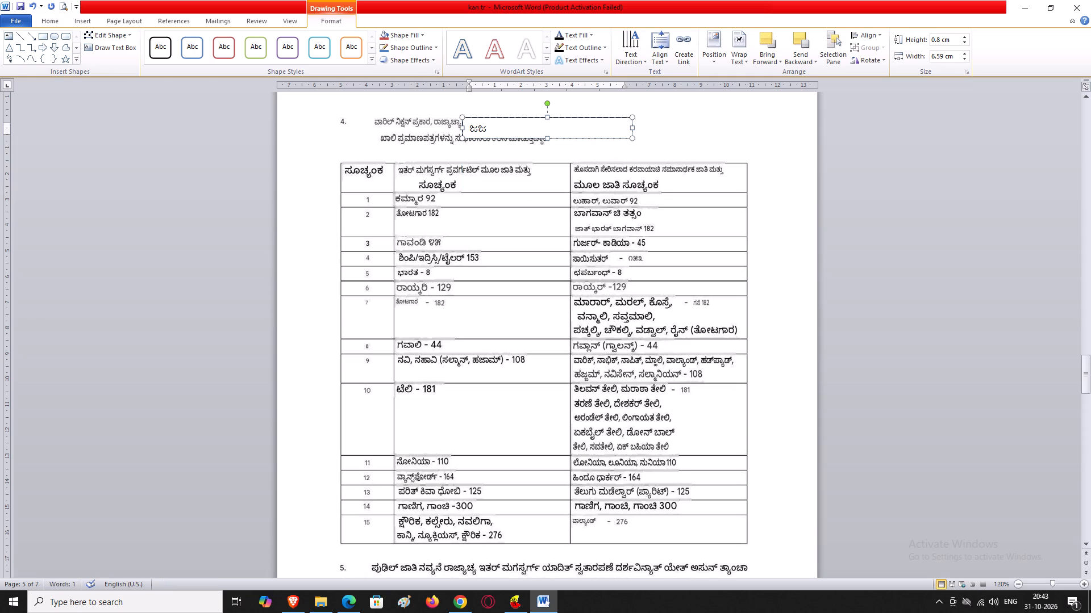
pyautogui.press('BackSpace')
pyautogui.press('BackSpace')
pyautogui.write('tತ')
pyautogui.press('BackSpace')
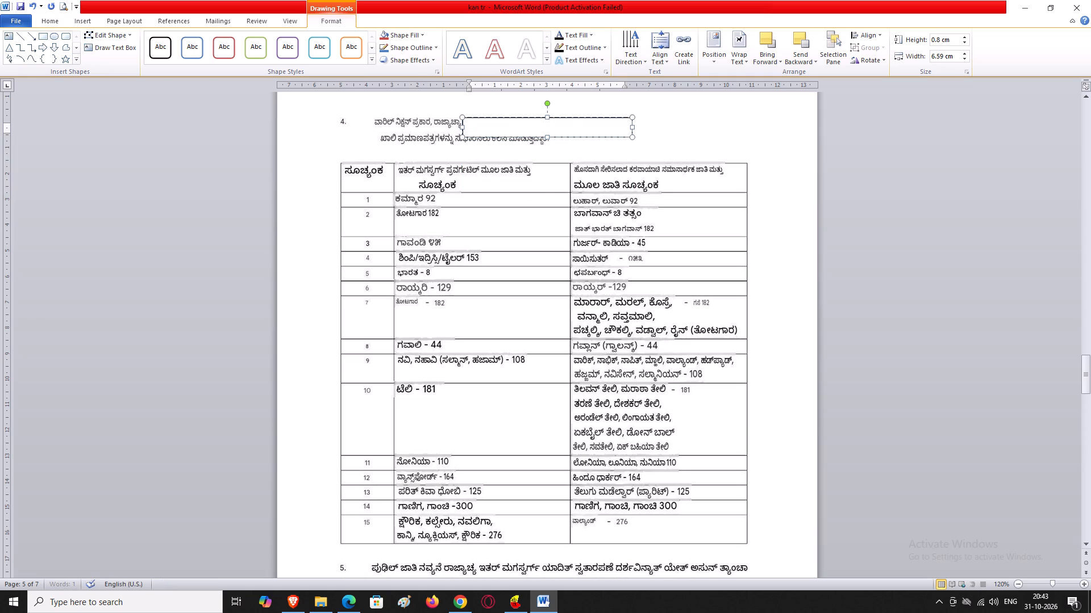
pyautogui.write('jಜಾrರgಗ')
pyautogui.press('BackSpace')
pyautogui.press('BackSpace')
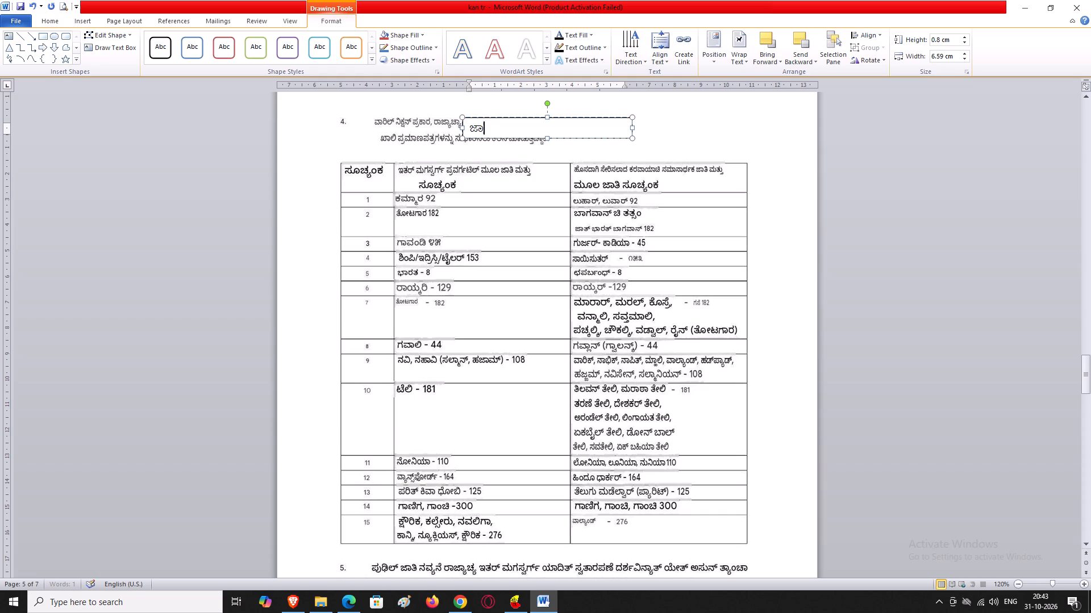
pyautogui.write('tತgಗಾರrf್')
# Narrow the text box to about 2.45 cm so that ಜಾತಗಾರ್ fits on one line.
pyautogui.moveTo(633, 125); pyautogui.dragTo(518, 132)
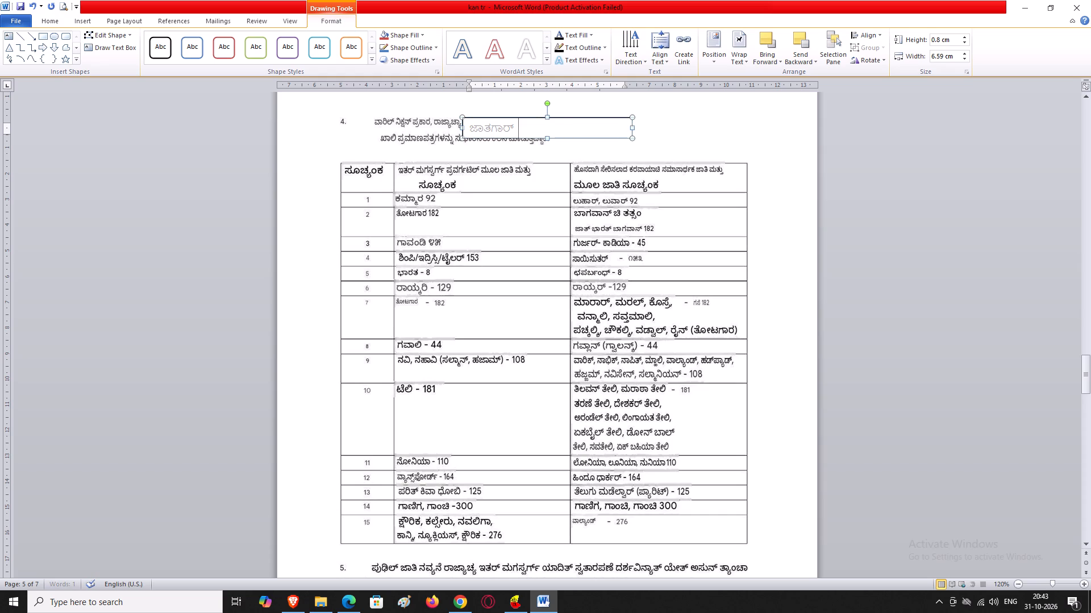
pyautogui.moveTo(518, 132); pyautogui.dragTo(518, 132)
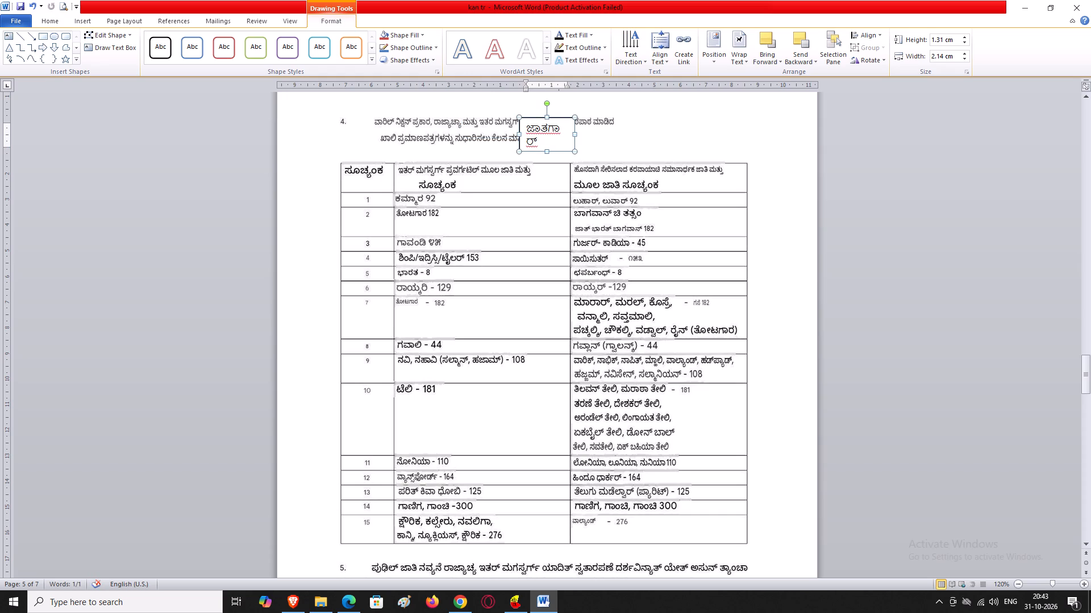
pyautogui.moveTo(576, 136); pyautogui.dragTo(582, 136)
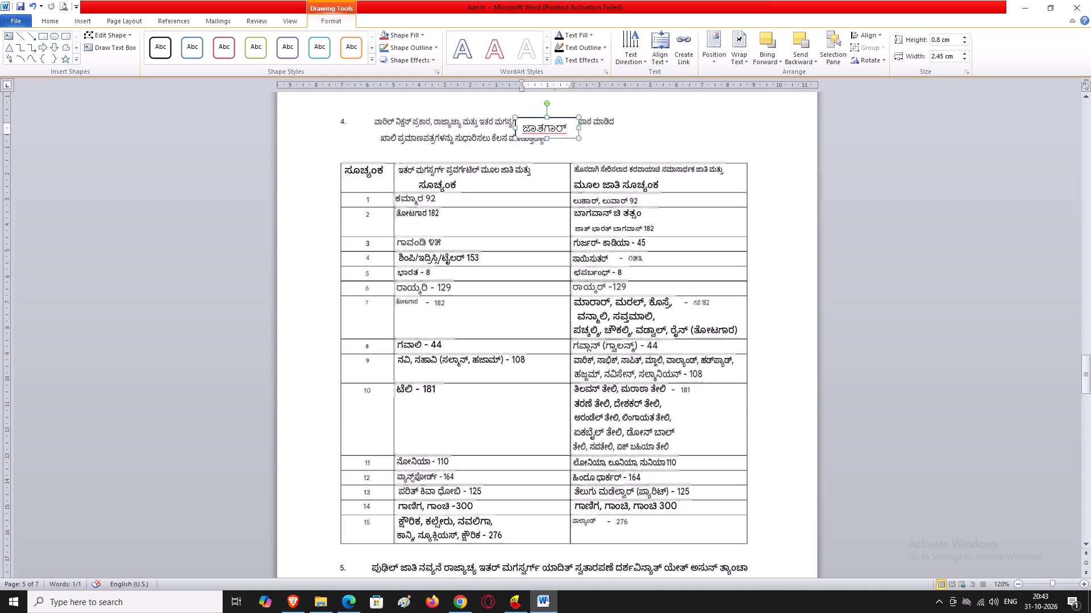
# Move the ಜಾತಗಾರ್ text box down over the caste name in row 310 of the table.
pyautogui.moveTo(557, 116); pyautogui.dragTo(492, 436)
pyautogui.moveTo(492, 436); pyautogui.dragTo(477, 434)
pyautogui.scroll(-6, 511, 365)
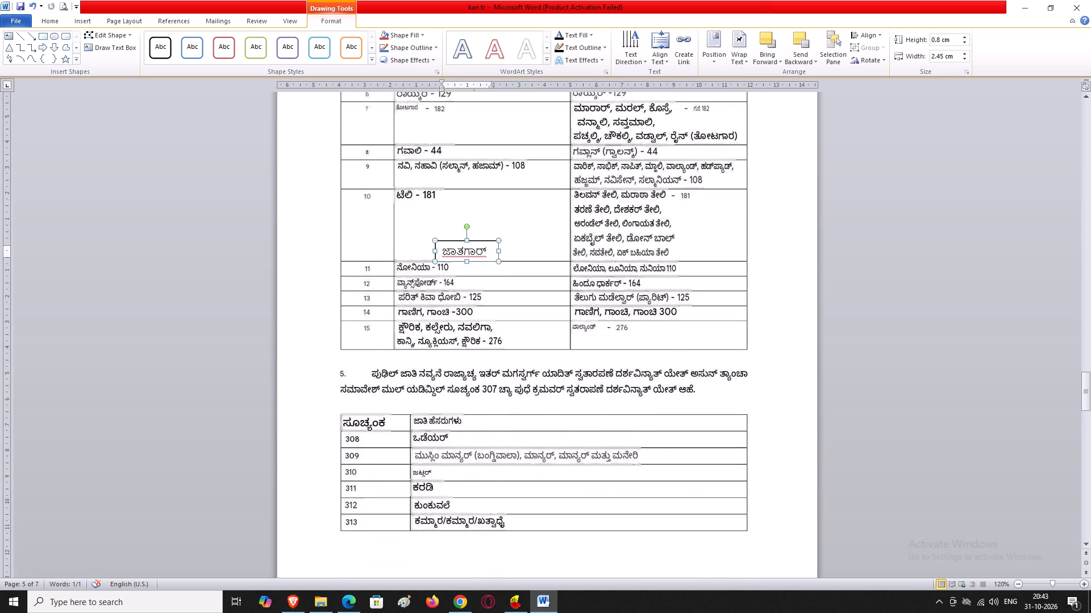
pyautogui.moveTo(472, 239); pyautogui.dragTo(466, 406)
pyautogui.moveTo(466, 406); pyautogui.dragTo(449, 460)
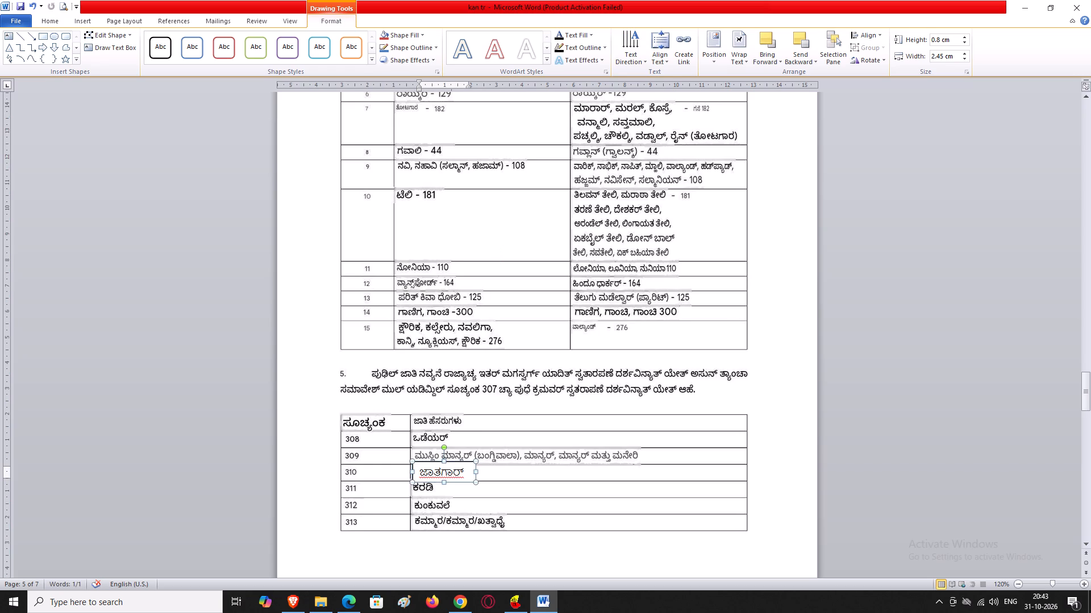
# Remove the ಜಾತಗಾರ್ text box's outline by setting its line color to No line.
pyautogui.rightClick(457, 461)
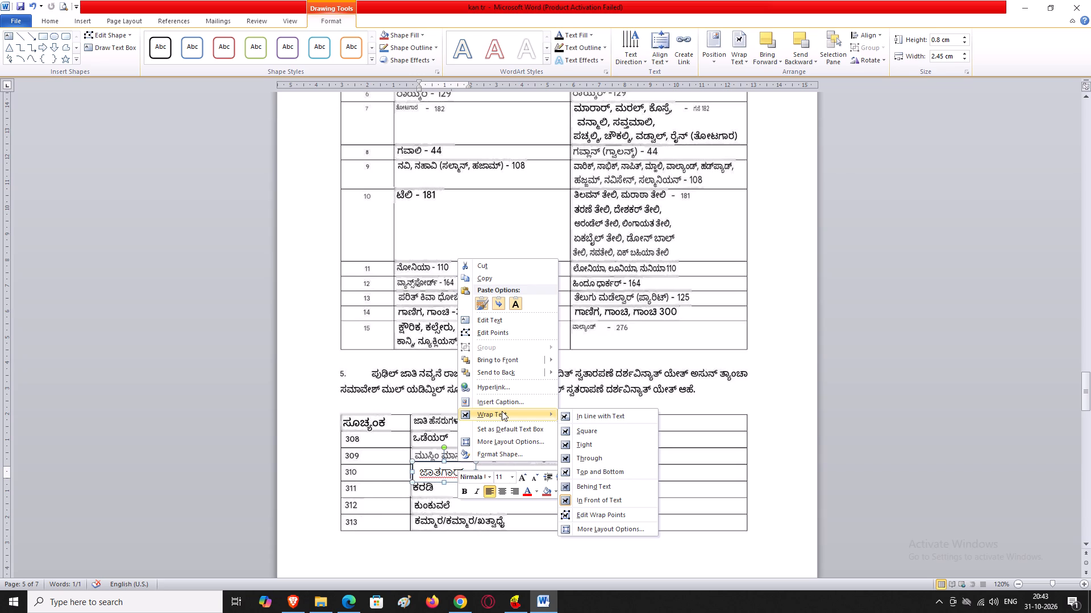
pyautogui.click(511, 454)
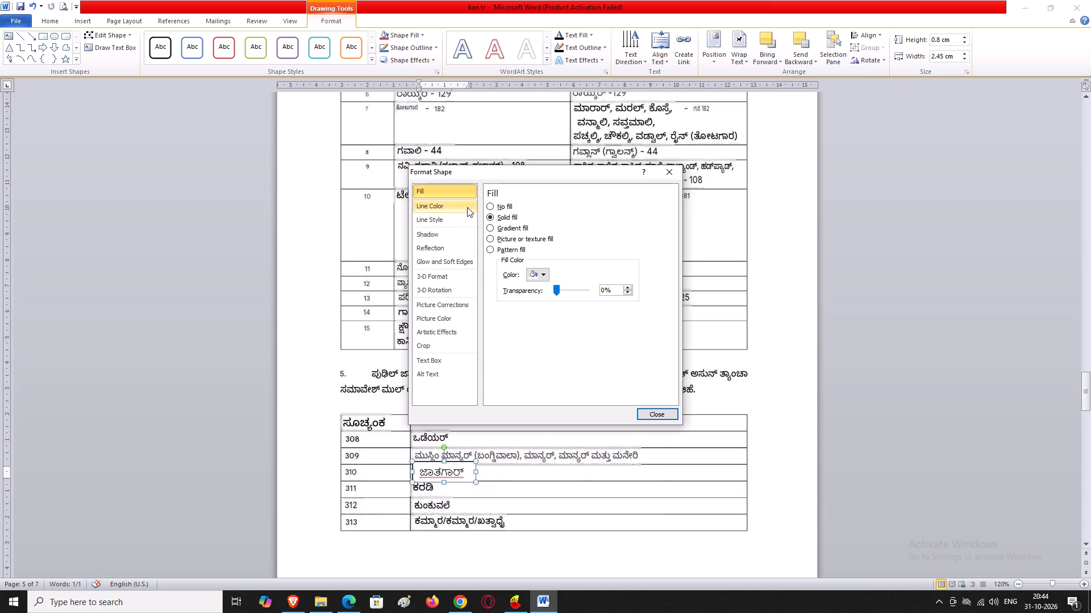
pyautogui.click(457, 207)
pyautogui.click(499, 207)
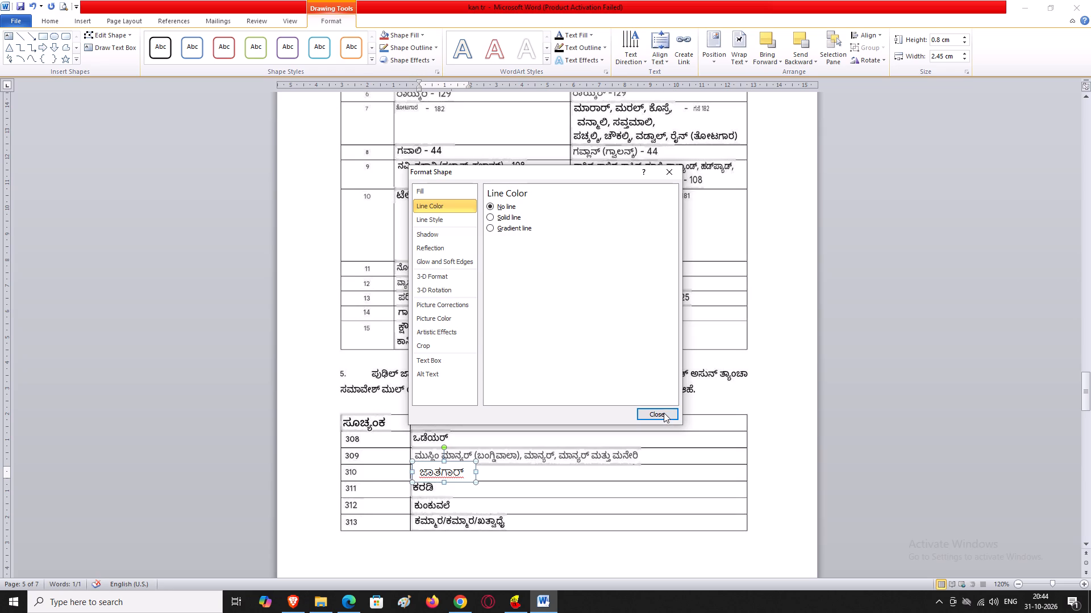
pyautogui.click(664, 412)
pyautogui.click(598, 509)
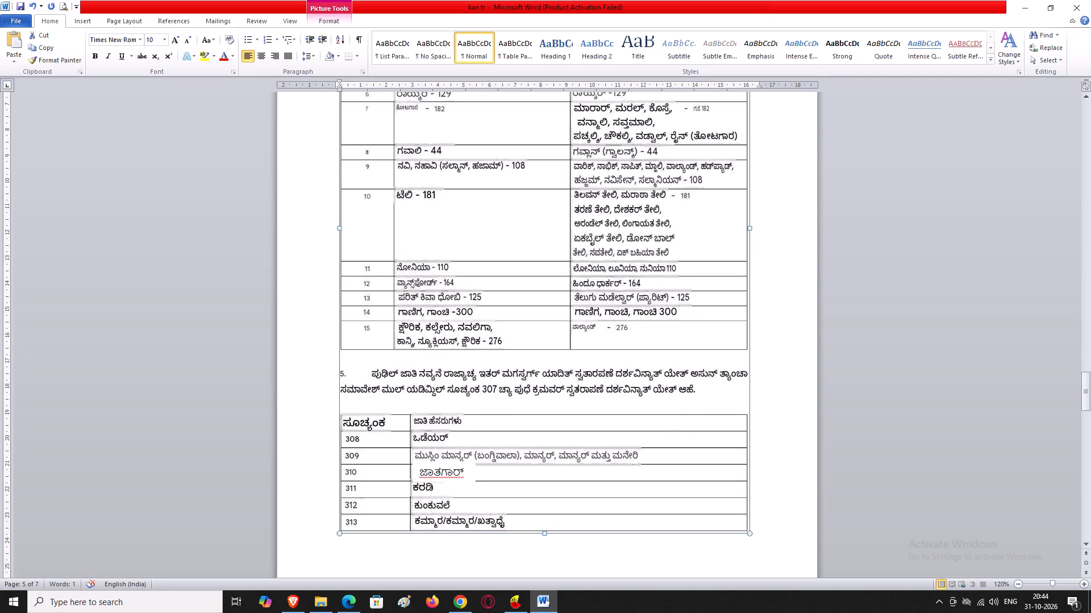
# Reduce the height of the ಜಾತಗಾರ್ text box in row 310 to about 0.64 cm from its top edge.
pyautogui.click(463, 477)
pyautogui.moveTo(444, 460); pyautogui.dragTo(443, 465)
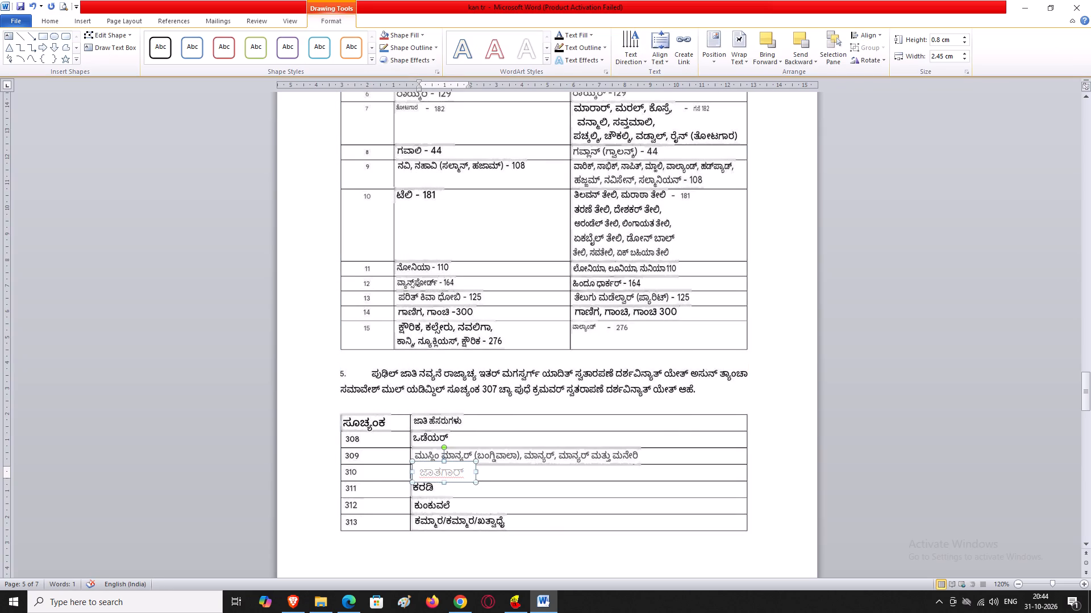
pyautogui.moveTo(443, 465); pyautogui.dragTo(444, 470)
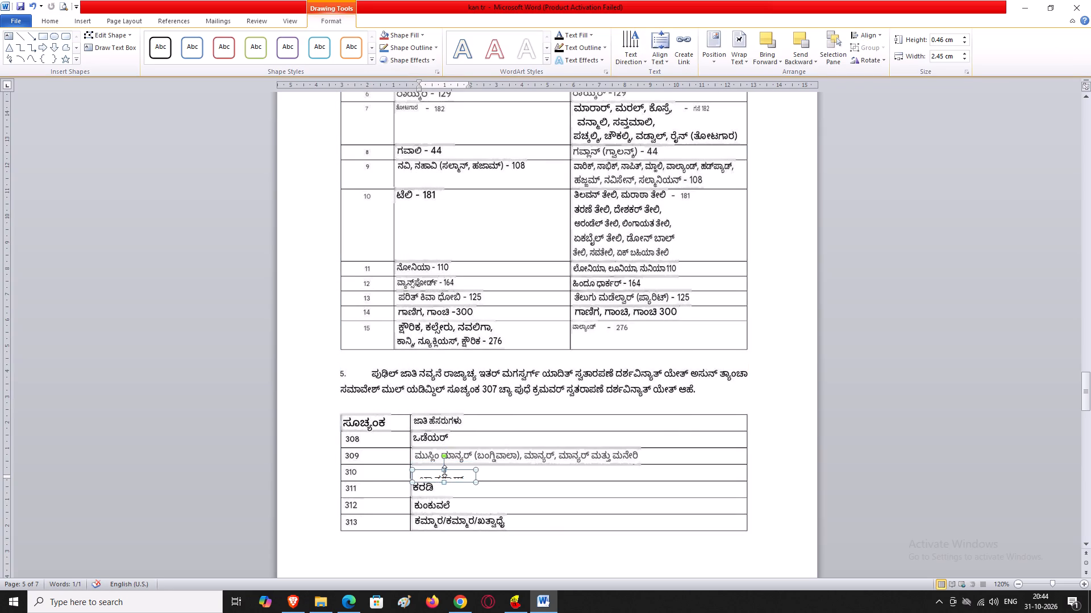
pyautogui.moveTo(444, 471); pyautogui.dragTo(444, 465)
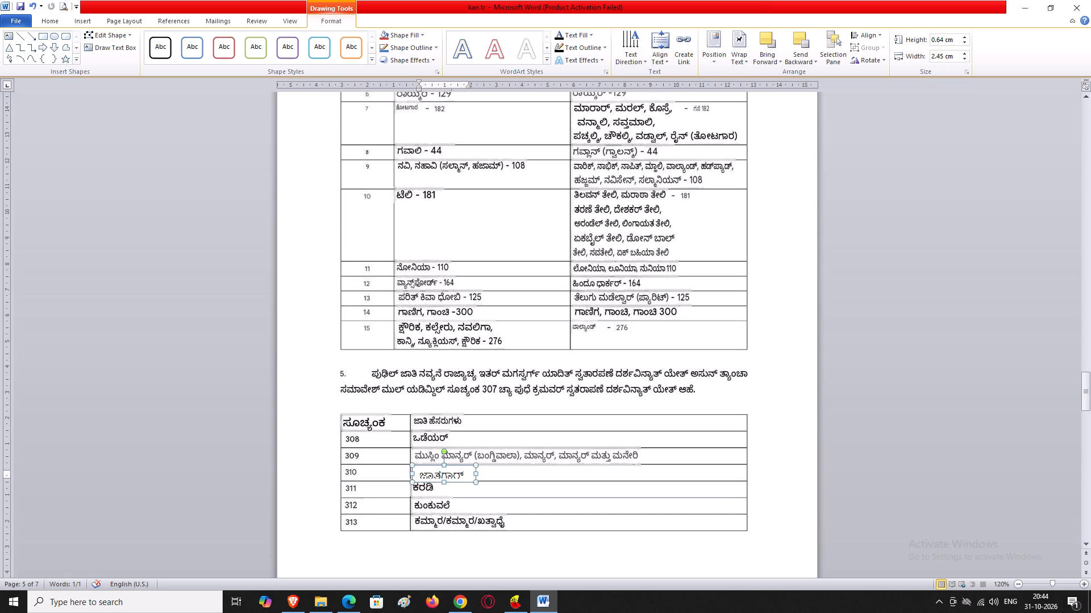
# Reduce the font size of the ಜಾತಗಾರ್ text to 10.
pyautogui.moveTo(419, 475); pyautogui.dragTo(467, 473)
pyautogui.click(59, 19)
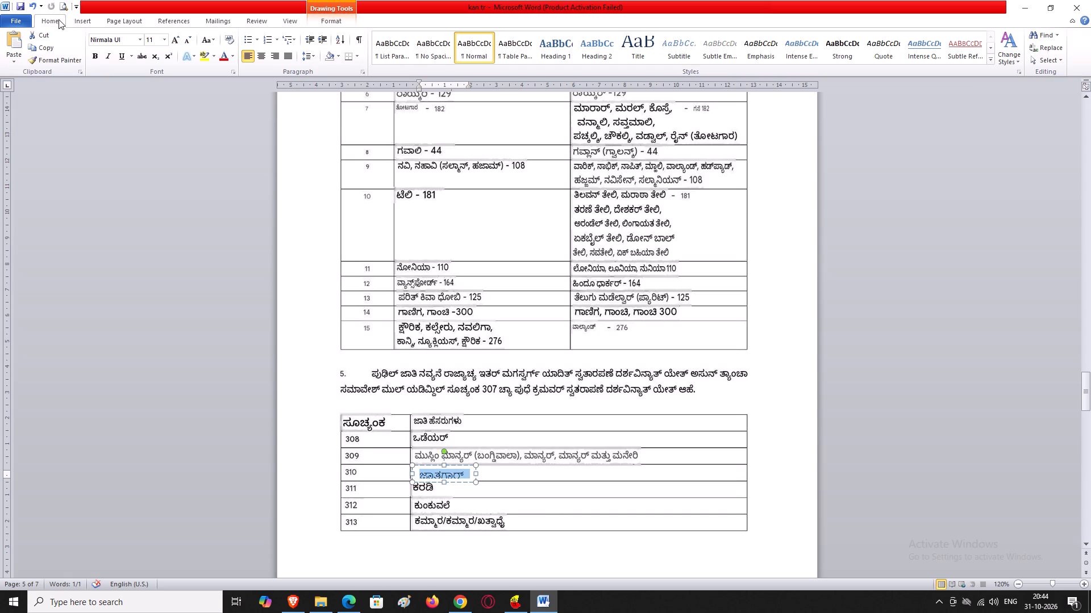
pyautogui.click(186, 42)
# Refit the ಜಾತಗಾರ್ text box by lowering its top edge, nudging it up and extending its bottom edge to show the whole word.
pyautogui.click(444, 481)
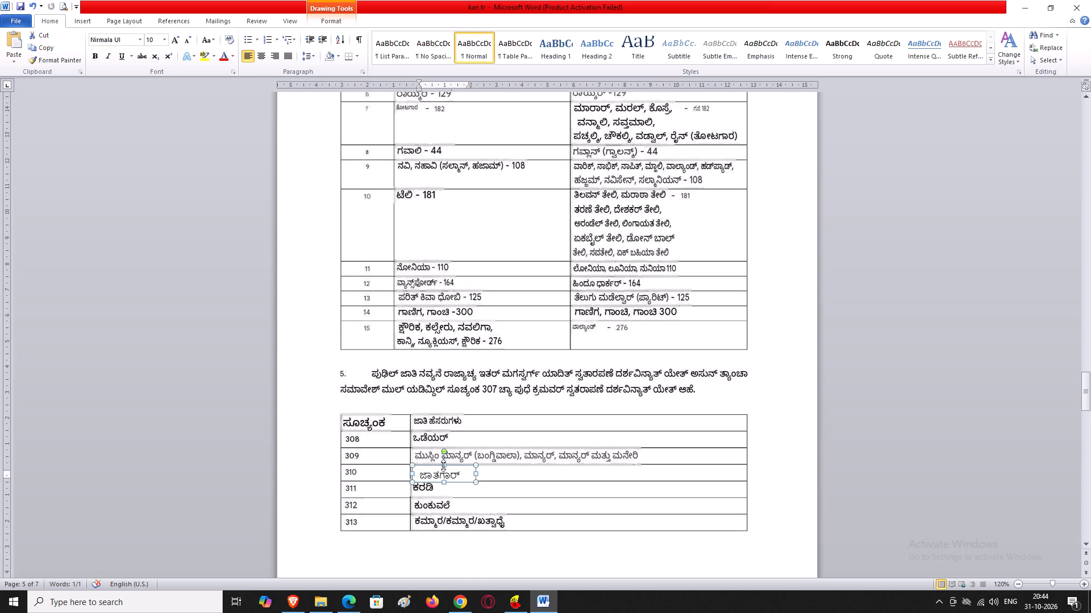
pyautogui.moveTo(443, 465); pyautogui.dragTo(443, 471)
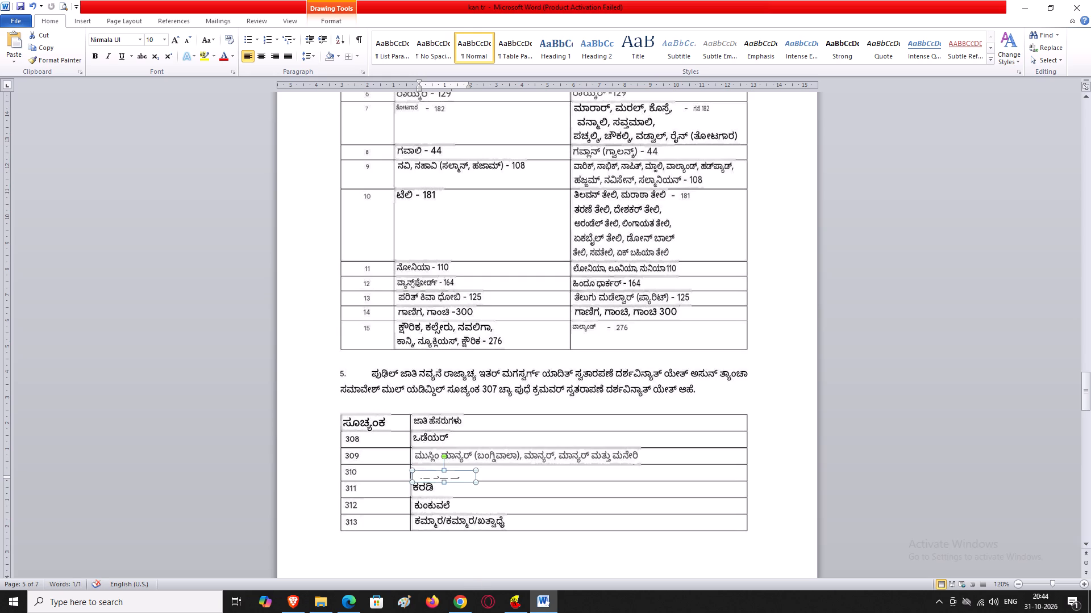
pyautogui.press('Up')
pyautogui.press('Up')
pyautogui.press('Up')
pyautogui.press('Up')
pyautogui.press('Up')
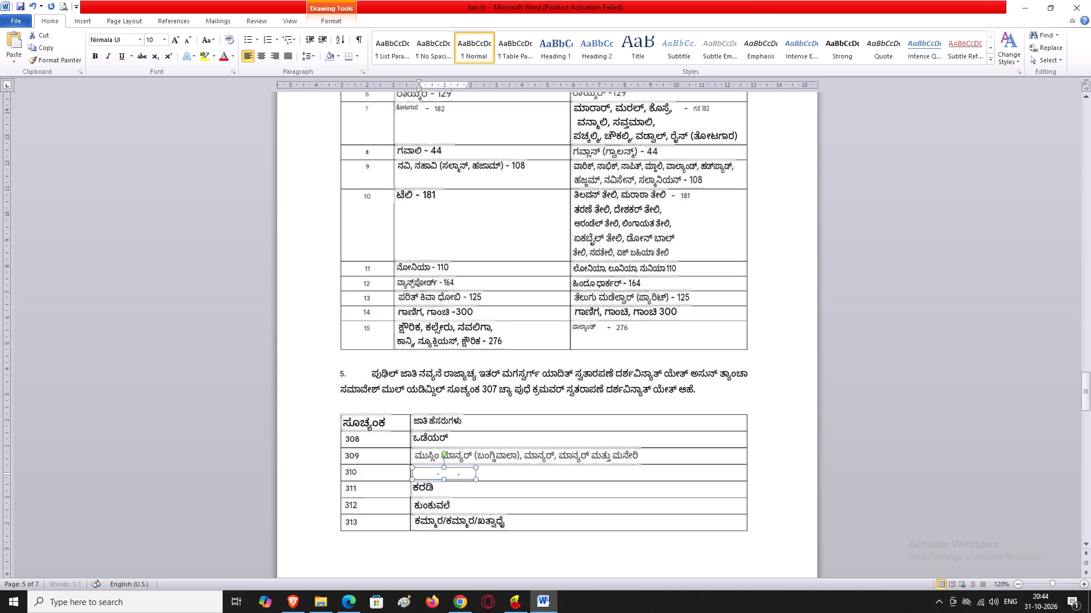
pyautogui.press('Up')
pyautogui.press('Up')
pyautogui.press('Down')
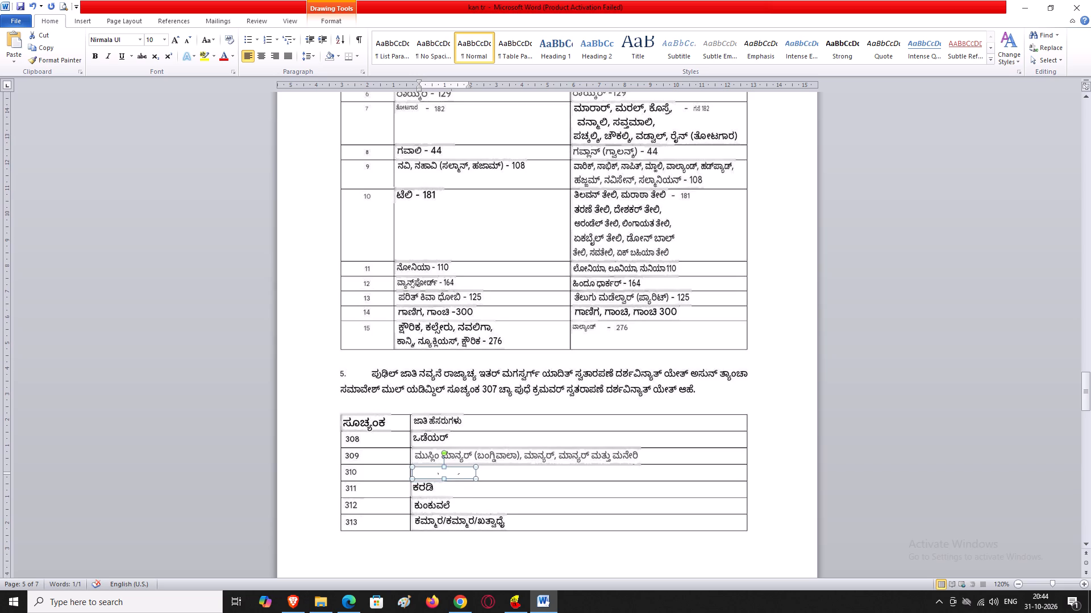
pyautogui.moveTo(444, 479); pyautogui.dragTo(444, 485)
# Nudge the ಜಾತಗಾರ್ text box up within row 310 so it clears the caste name in row 311.
pyautogui.click(459, 467)
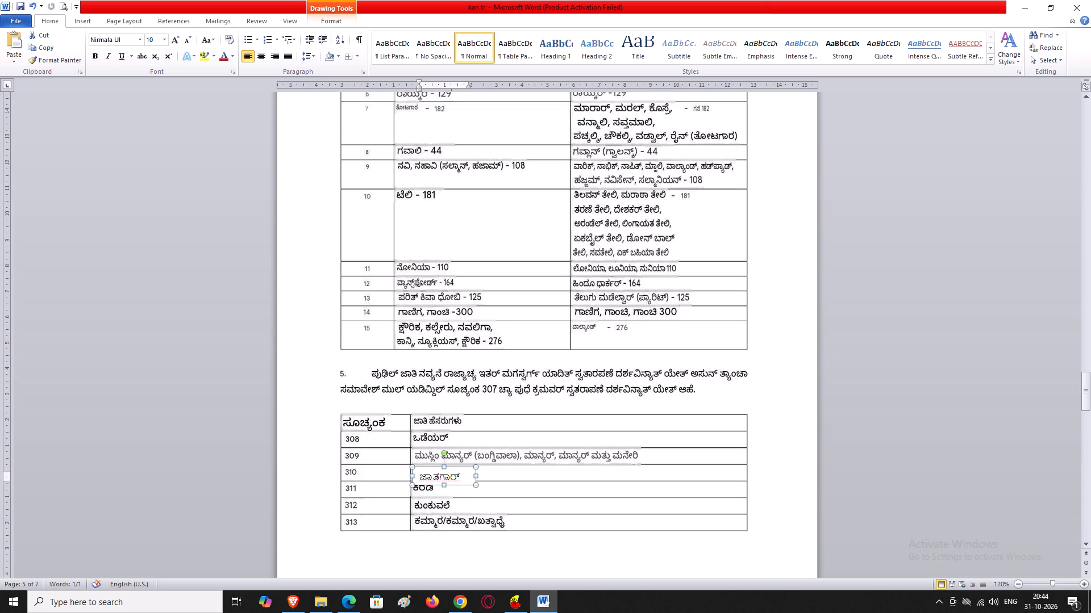
pyautogui.press('Up')
pyautogui.press('Up')
pyautogui.press('Up')
pyautogui.press('Up')
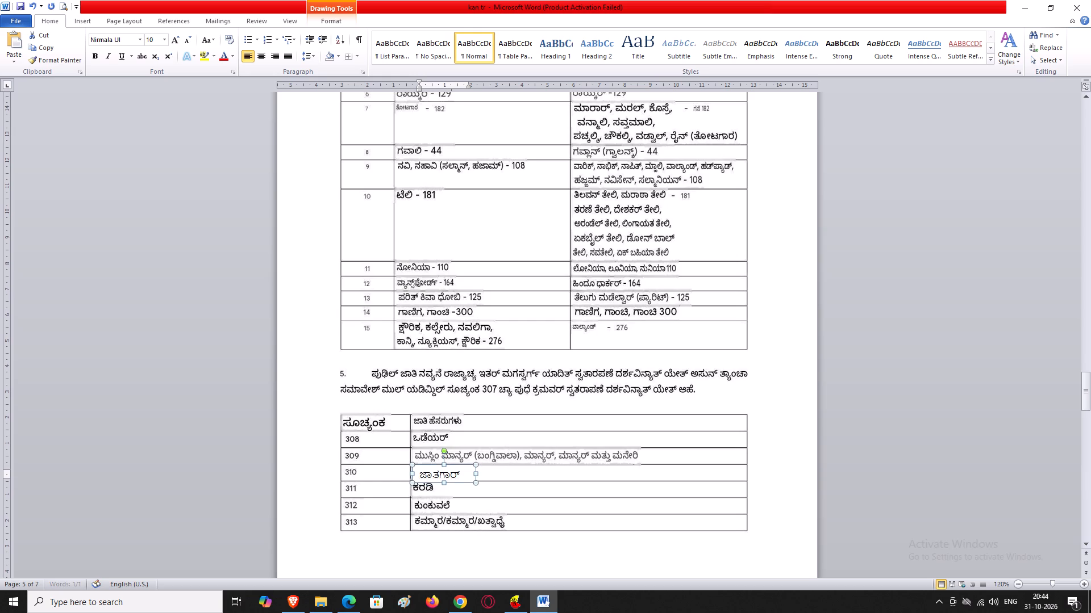
pyautogui.press('Up')
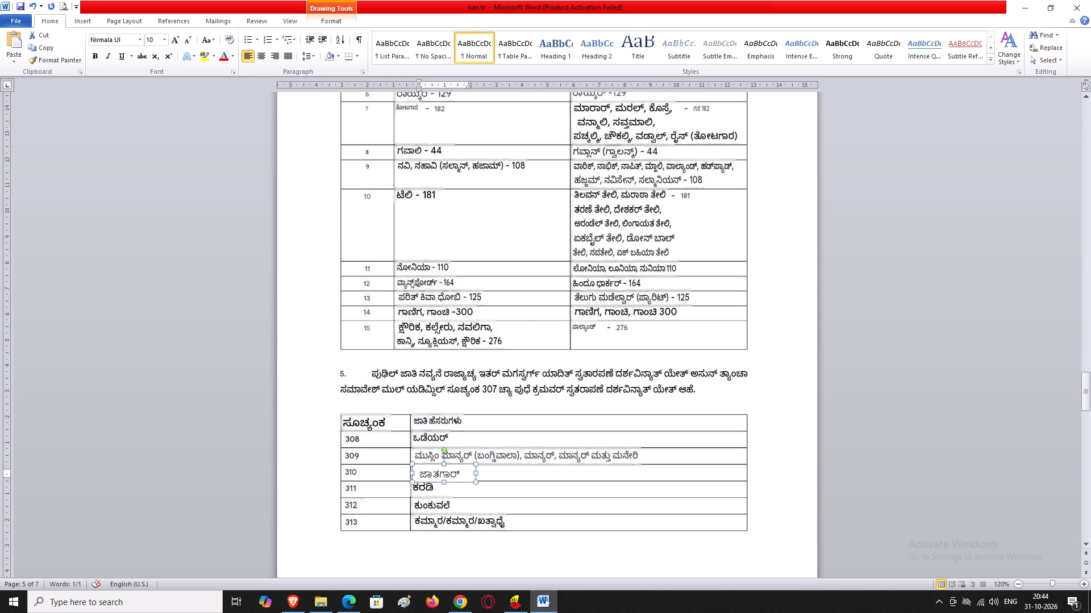
pyautogui.click(847, 428)
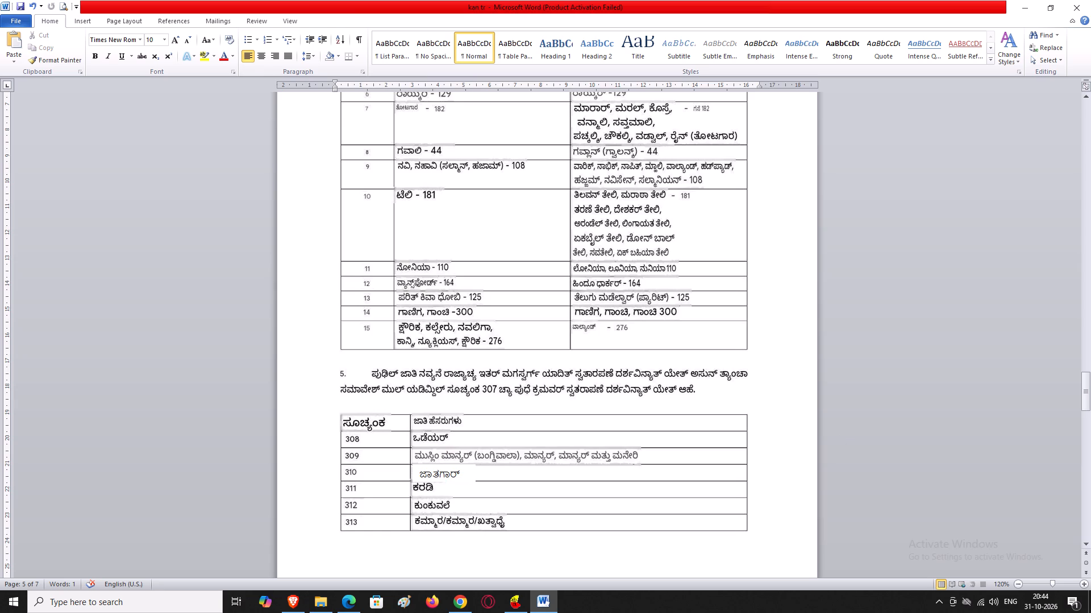
# Nudge the ಜಾತಗಾರ್ text box slightly left and up to align it with the other caste names.
pyautogui.click(447, 474)
pyautogui.click(449, 464)
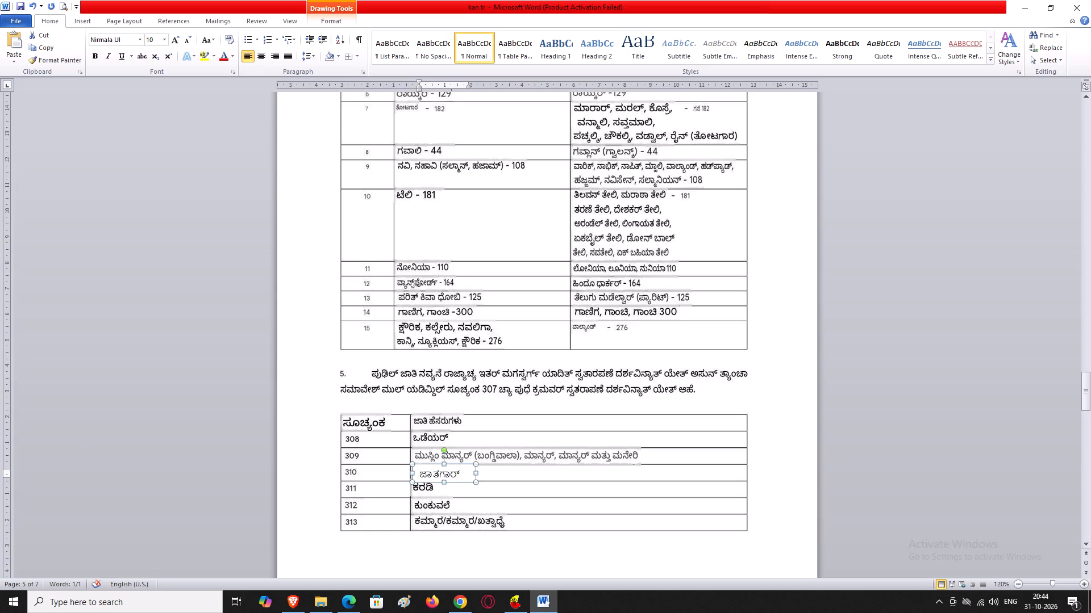
pyautogui.press('Left')
pyautogui.press('Left')
pyautogui.press('Left')
pyautogui.press('Left')
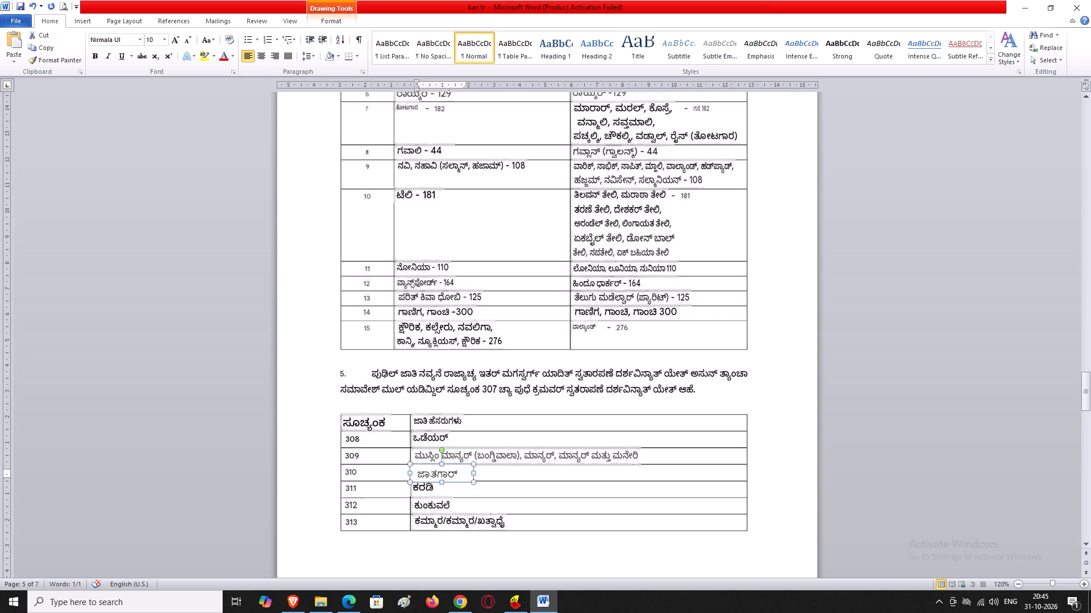
pyautogui.press('Up')
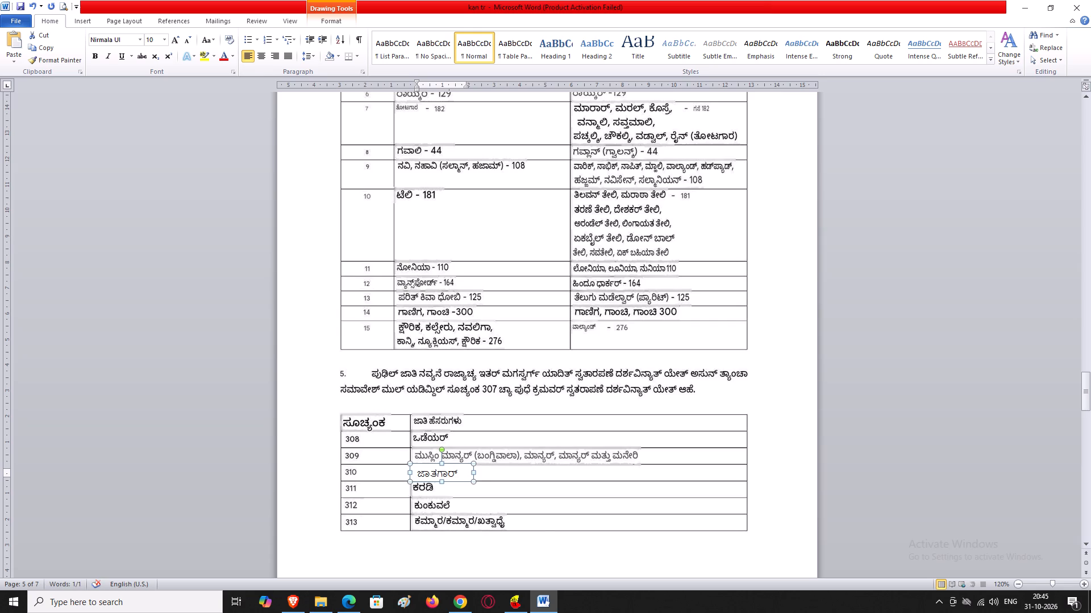
pyautogui.click(527, 497)
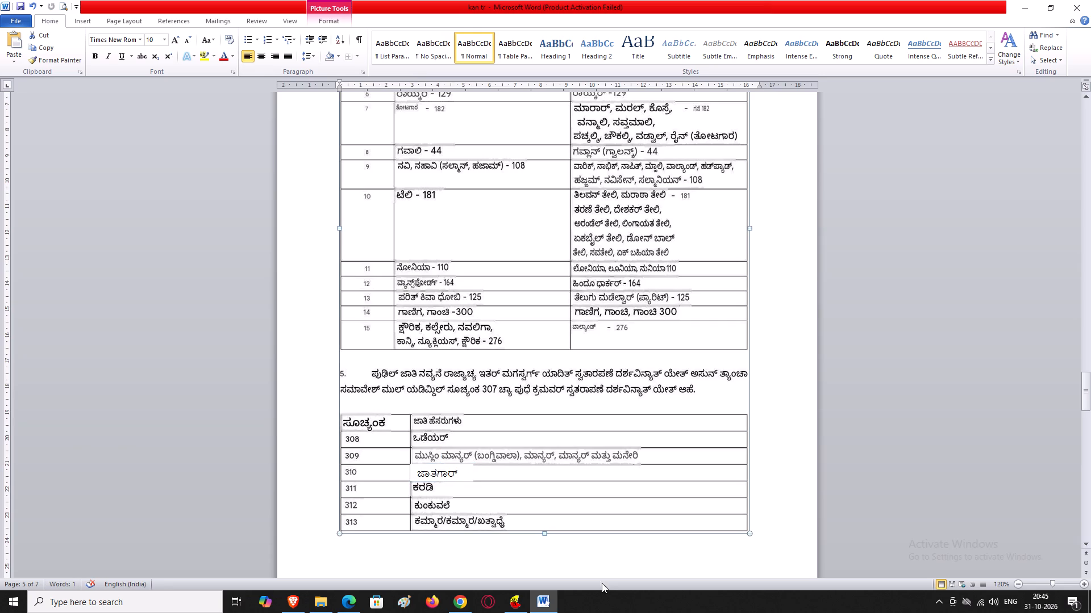
pyautogui.click(622, 577)
# Save the kan tr document and close it.
pyautogui.click(15, 7)
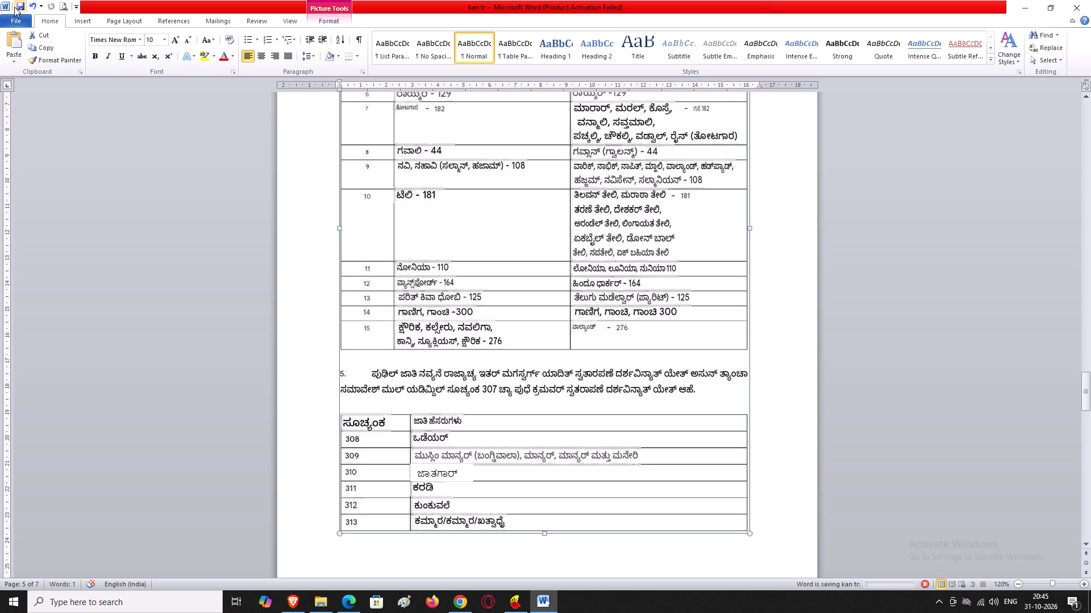
pyautogui.click(1085, 3)
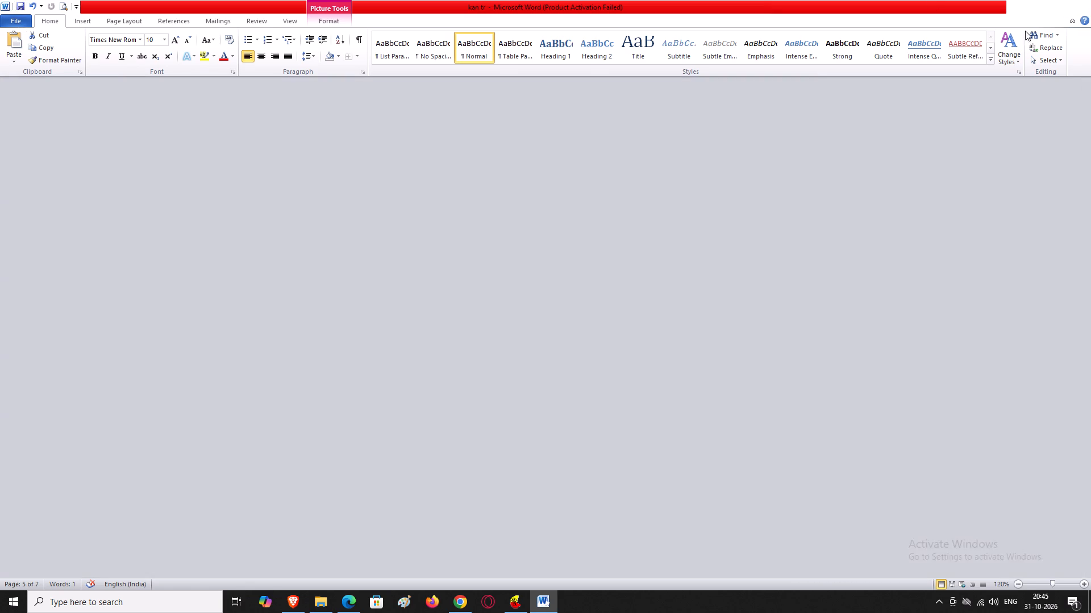